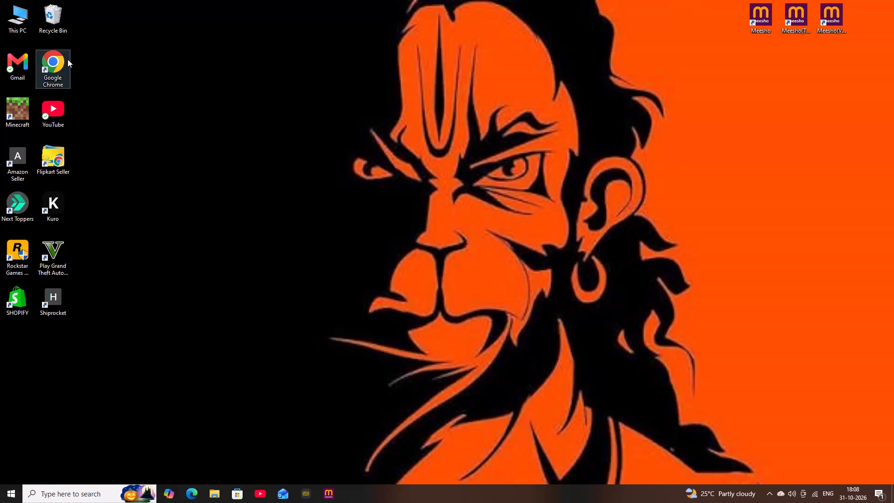
Open Chrome with the first Dragon profile, search Google for canva and open the Canva India site.
double_click(68, 59)
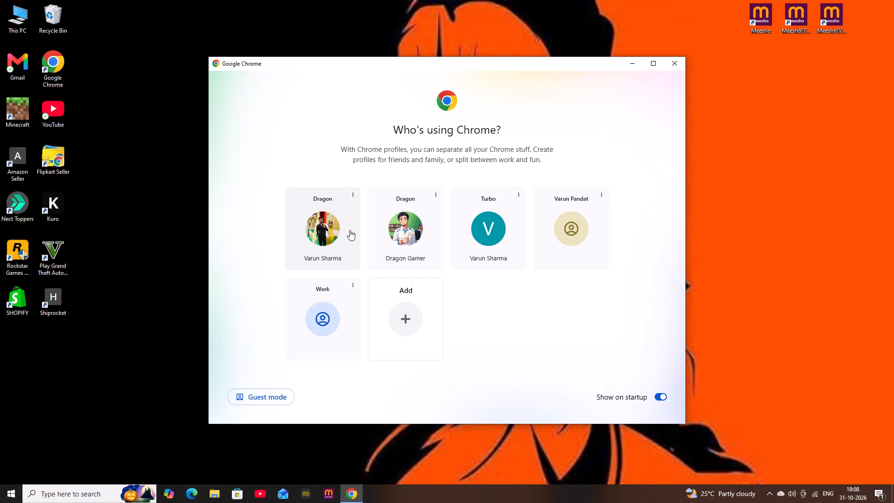
left_click(350, 230)
left_click(372, 201)
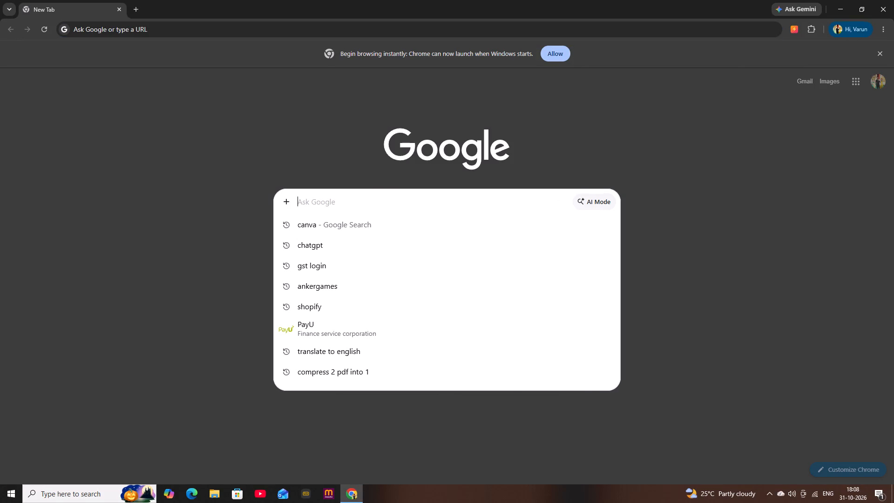
left_click(354, 234)
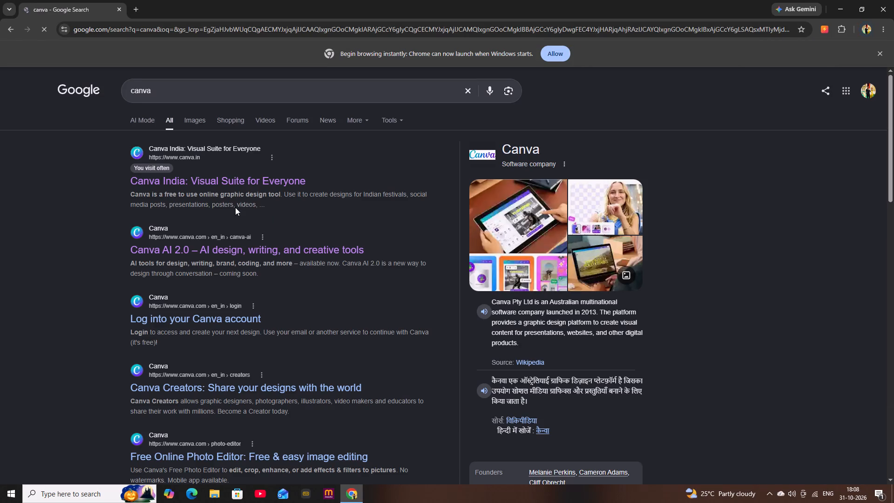
left_click(234, 182)
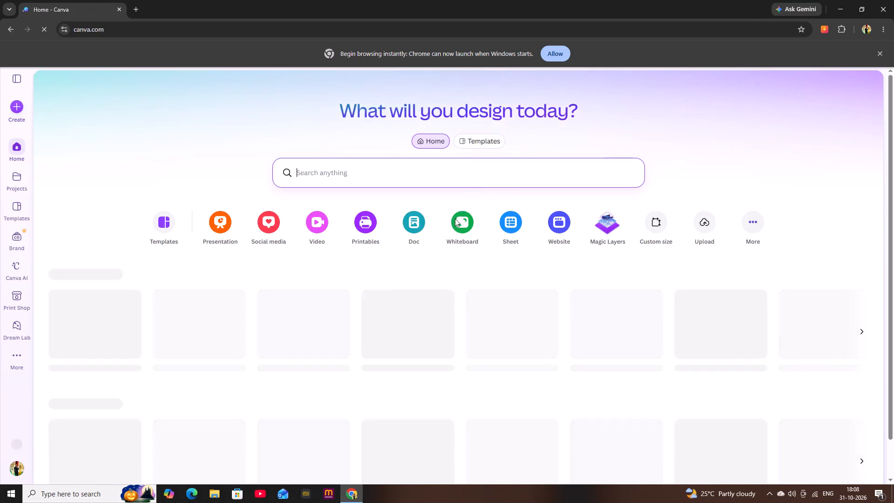
Create a new custom-size design 8.5 in wide and 3.5 in high.
left_click(12, 109)
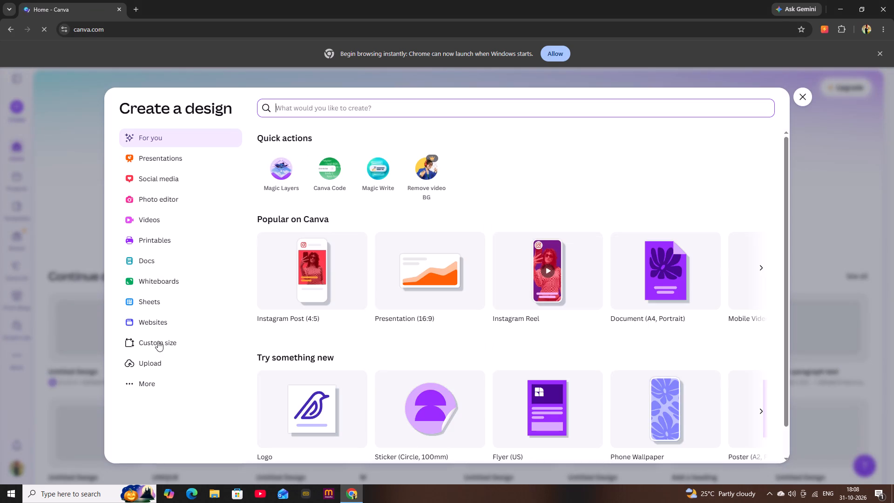
left_click(158, 341)
left_click(338, 150)
type("8.5")
left_click(447, 144)
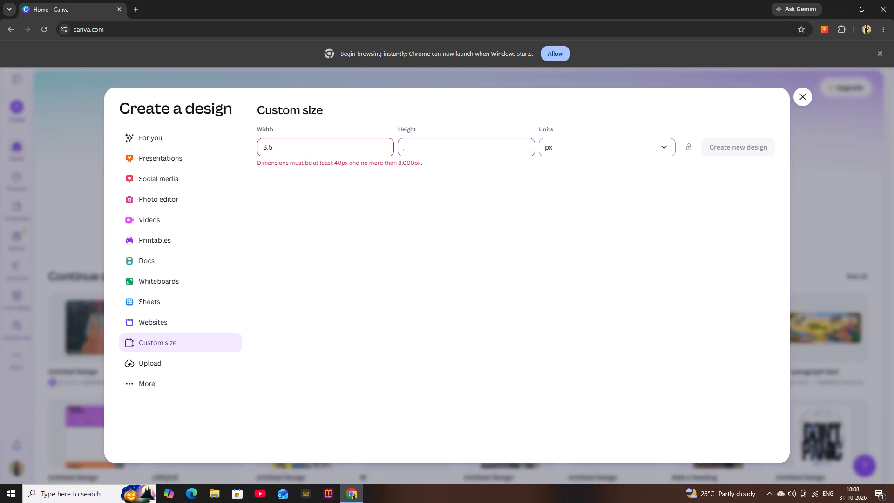
type("3.5")
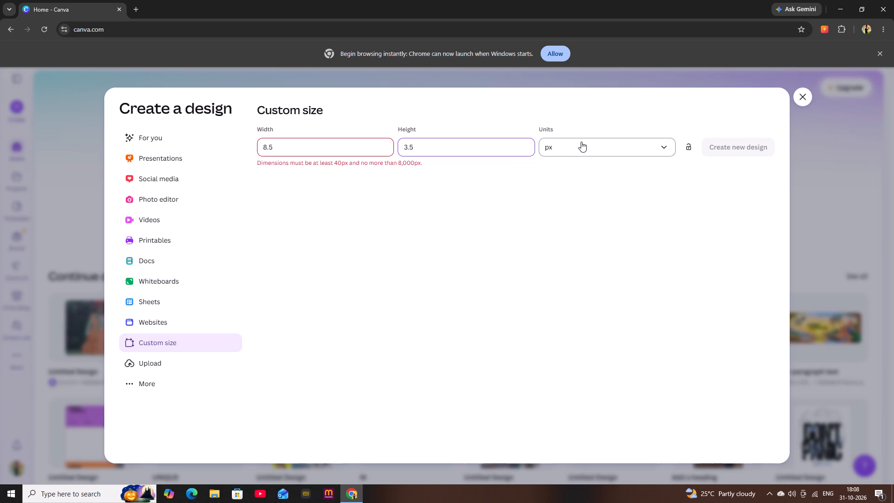
left_click(581, 142)
left_click(568, 191)
left_click(743, 153)
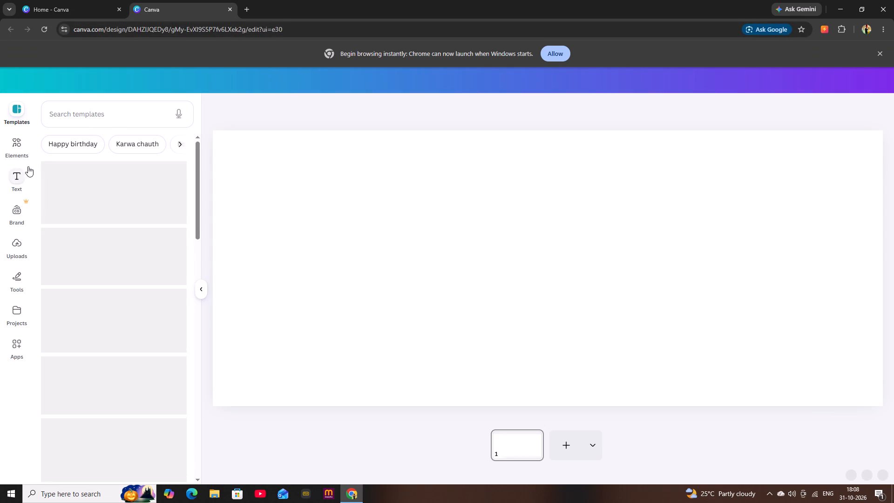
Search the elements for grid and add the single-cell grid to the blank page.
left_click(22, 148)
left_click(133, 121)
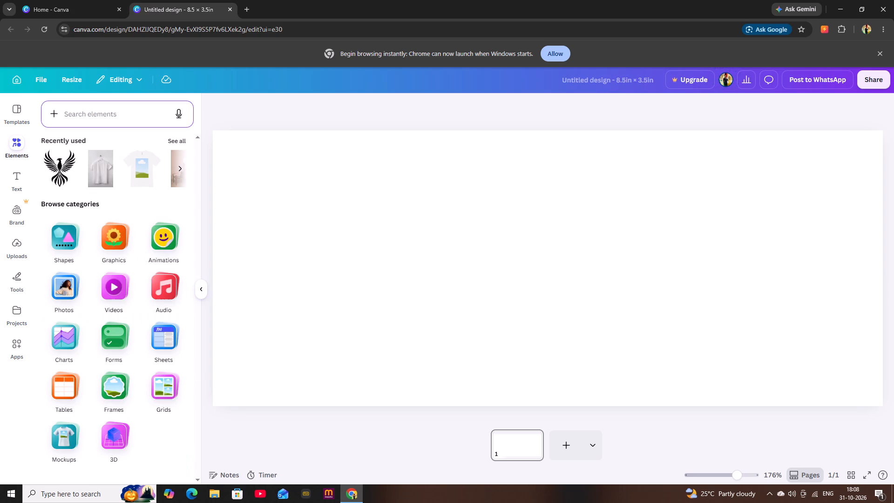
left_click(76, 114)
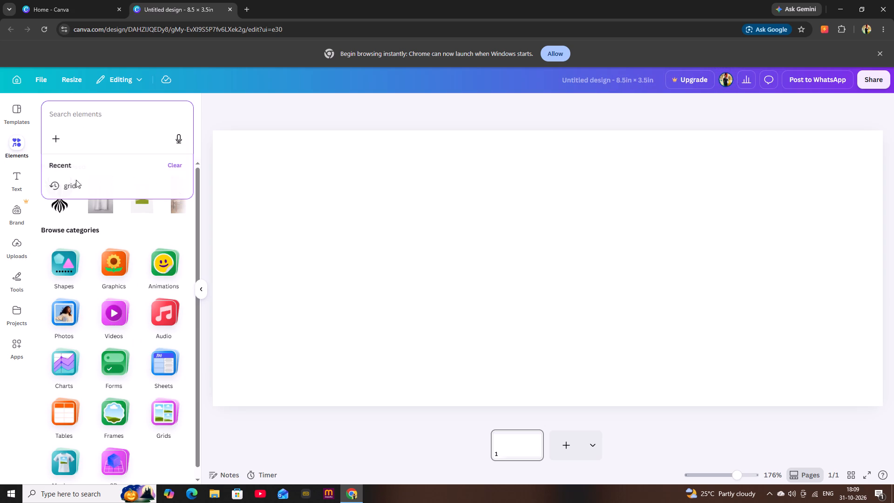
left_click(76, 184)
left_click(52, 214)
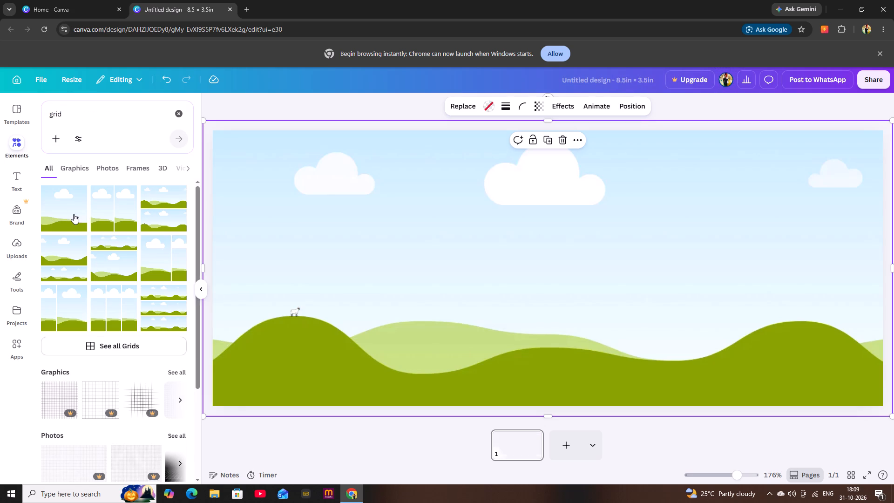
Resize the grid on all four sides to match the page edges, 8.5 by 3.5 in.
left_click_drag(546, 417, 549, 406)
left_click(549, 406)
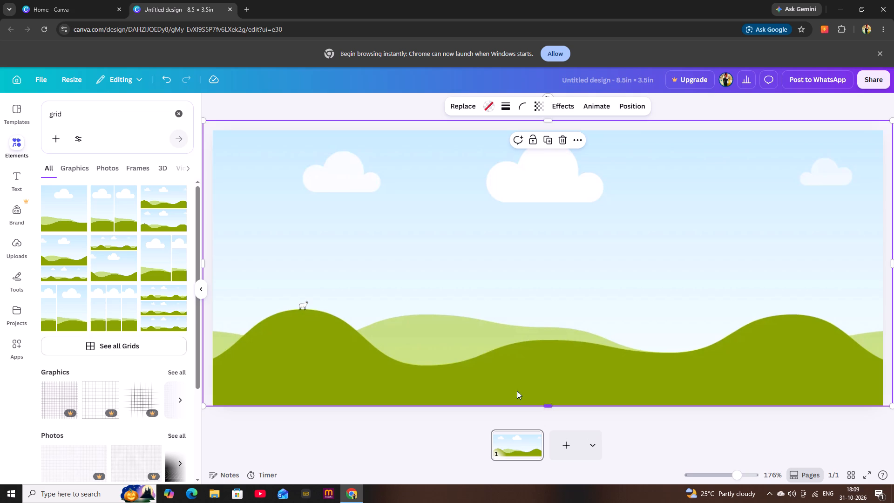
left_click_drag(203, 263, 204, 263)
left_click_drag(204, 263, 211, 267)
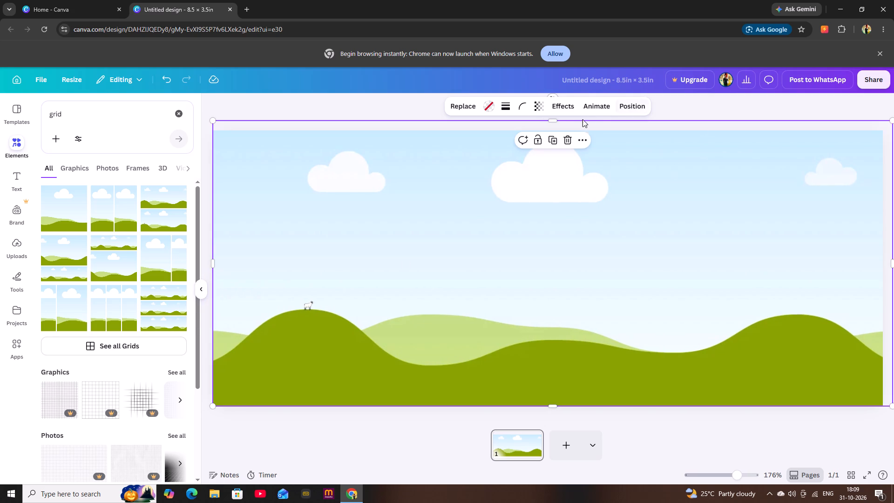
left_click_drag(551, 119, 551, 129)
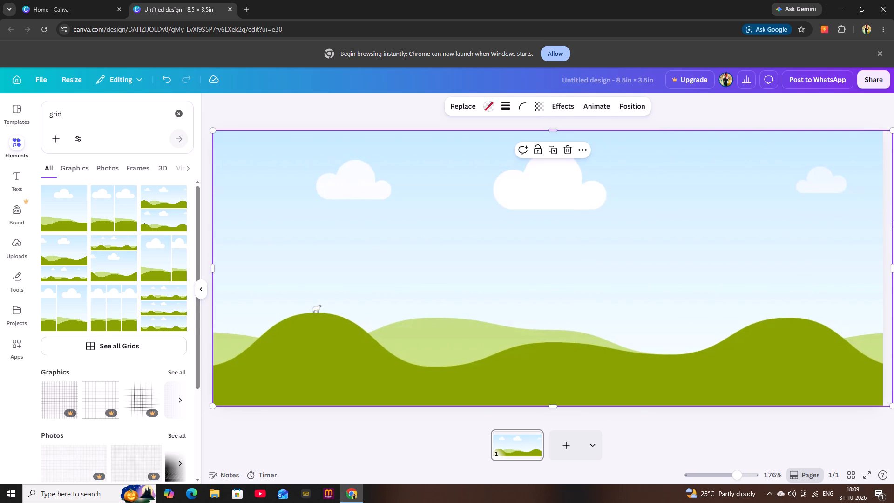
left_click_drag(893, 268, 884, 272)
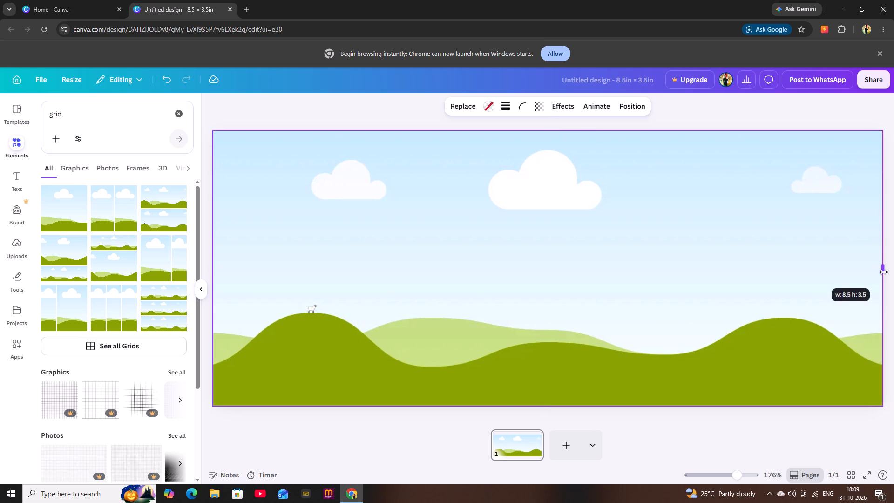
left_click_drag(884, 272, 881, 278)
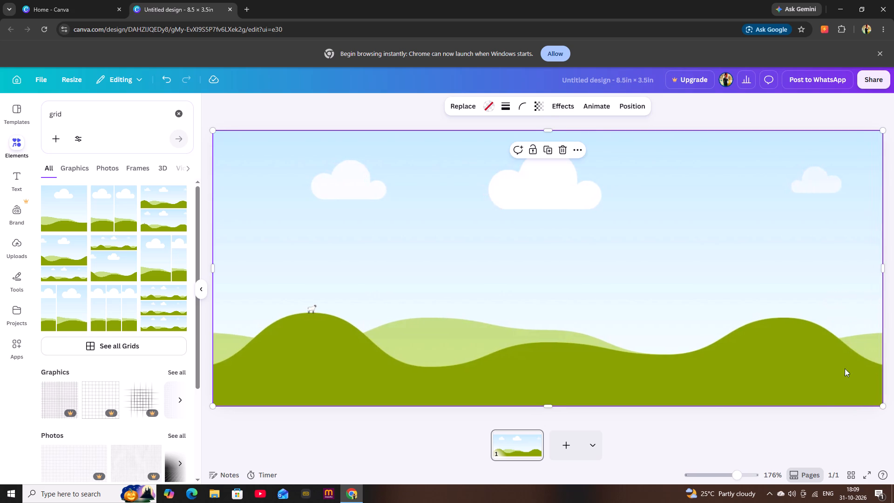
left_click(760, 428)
Upload the image WhatsApp Image 2026-10-31 at 6.07.02 PM from the Documents folder.
left_click(25, 236)
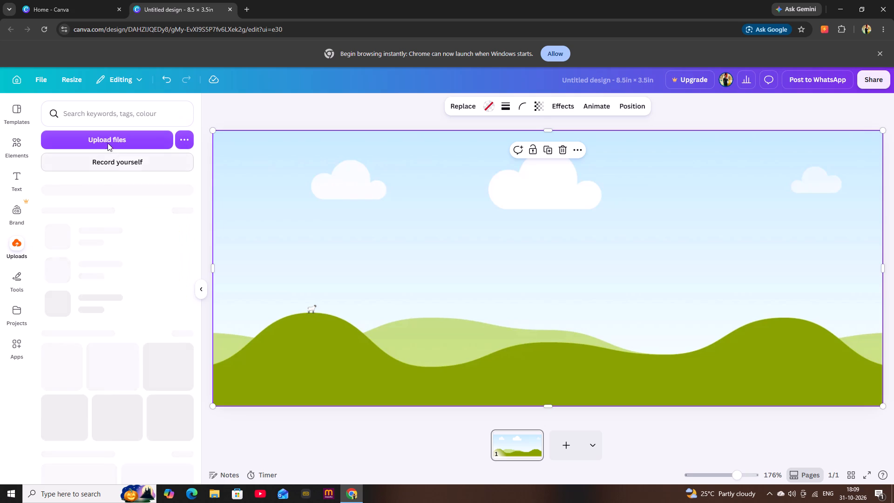
left_click(108, 142)
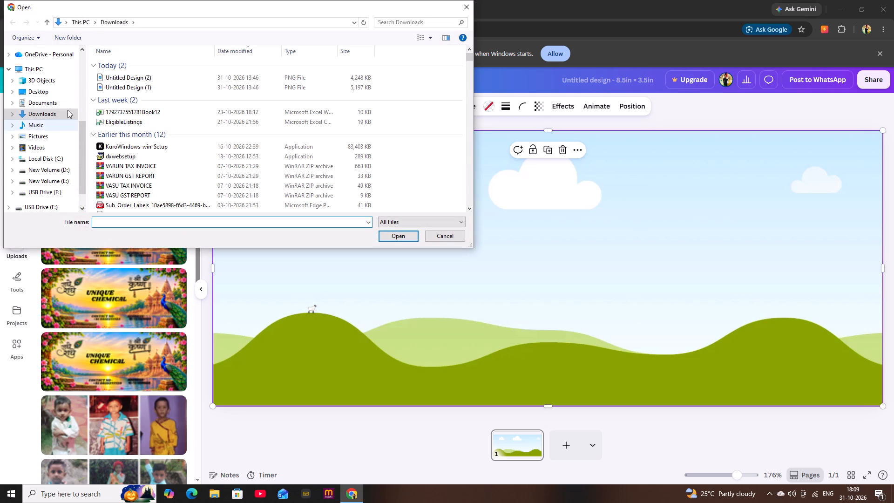
left_click(55, 100)
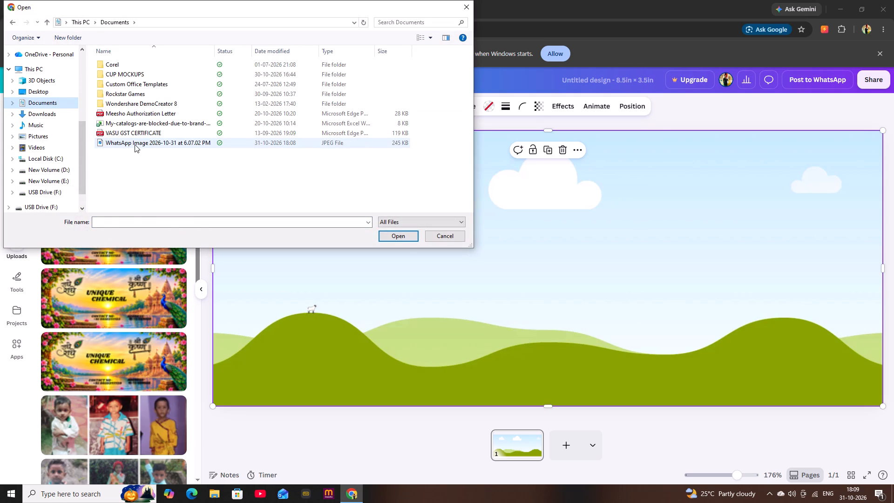
left_click(135, 144)
left_click(406, 239)
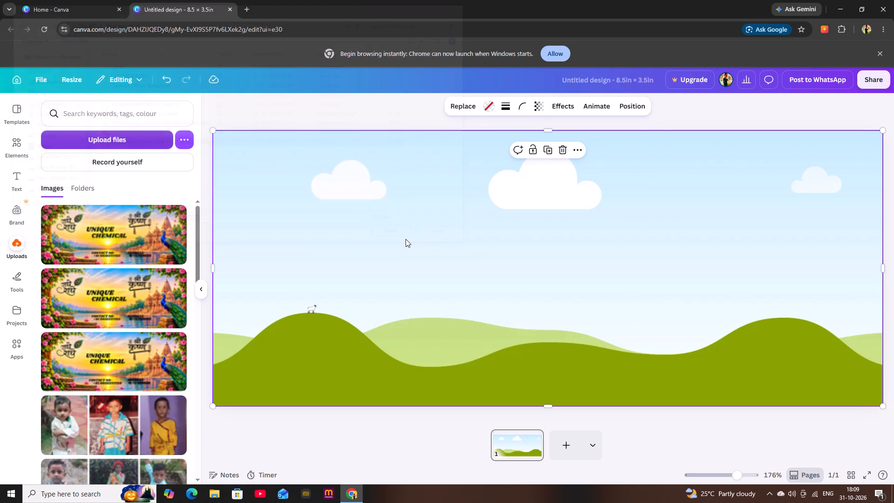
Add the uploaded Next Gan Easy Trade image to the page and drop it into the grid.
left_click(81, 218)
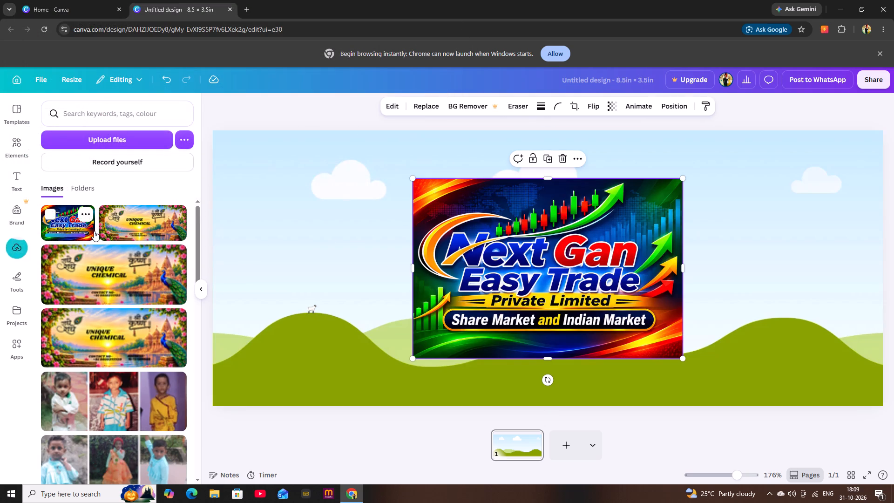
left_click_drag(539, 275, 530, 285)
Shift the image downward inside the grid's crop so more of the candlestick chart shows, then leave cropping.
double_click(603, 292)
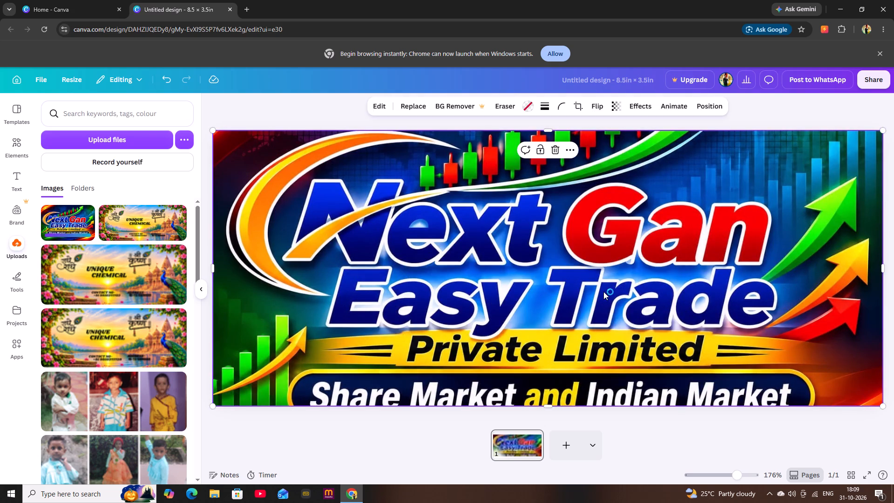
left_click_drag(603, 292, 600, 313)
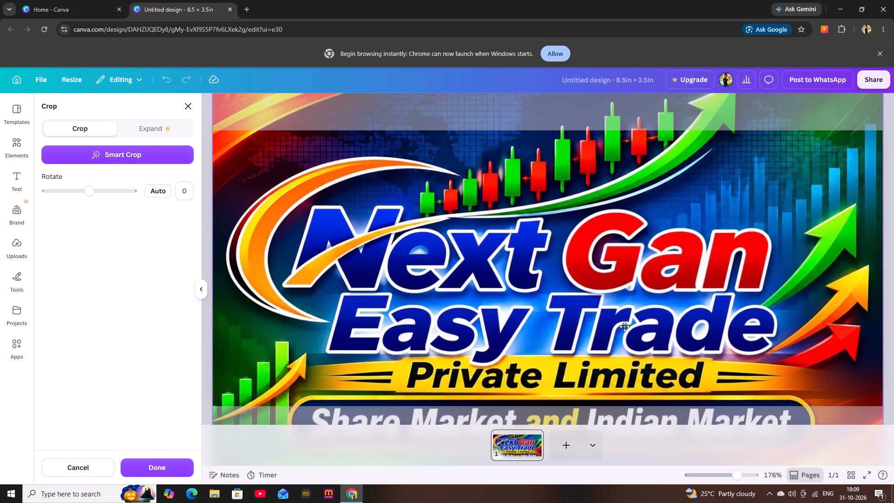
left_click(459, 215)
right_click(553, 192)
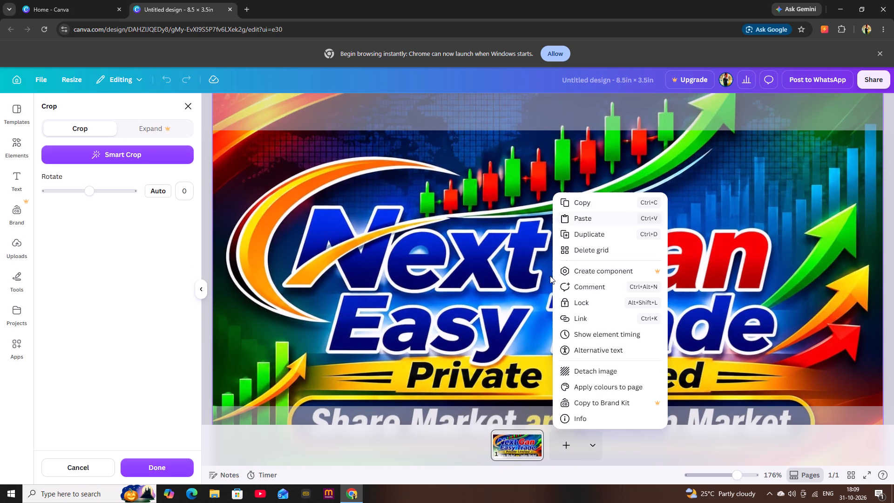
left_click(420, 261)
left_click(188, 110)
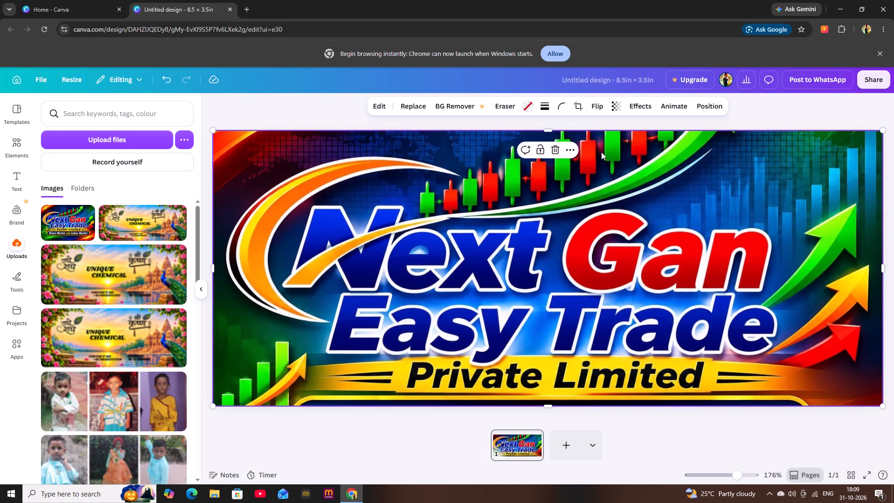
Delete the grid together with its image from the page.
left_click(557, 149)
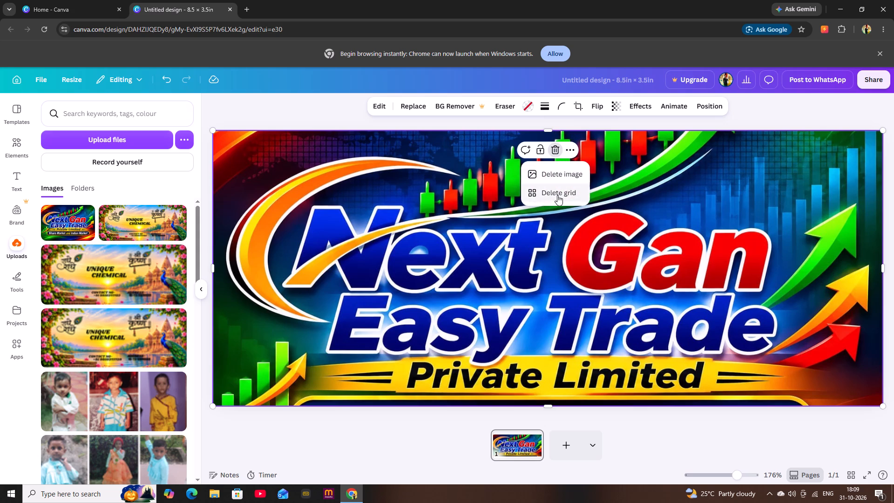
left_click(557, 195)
Add the Next Gan Easy Trade image directly to the page and enlarge it to the full page height, about 3.5 in.
left_click(75, 220)
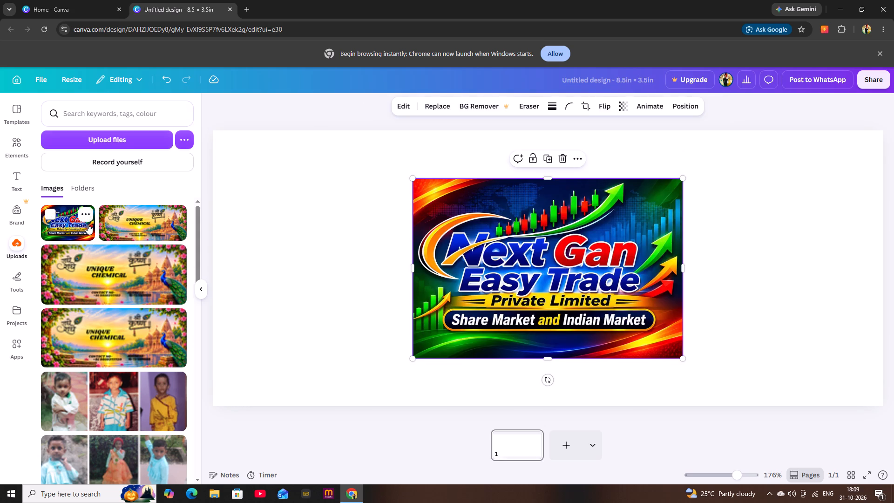
left_click_drag(410, 177, 340, 176)
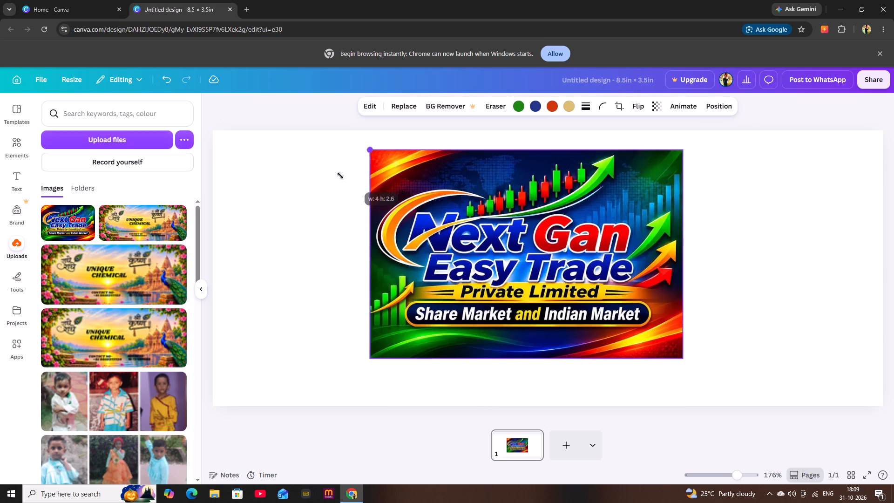
left_click_drag(340, 176, 292, 198)
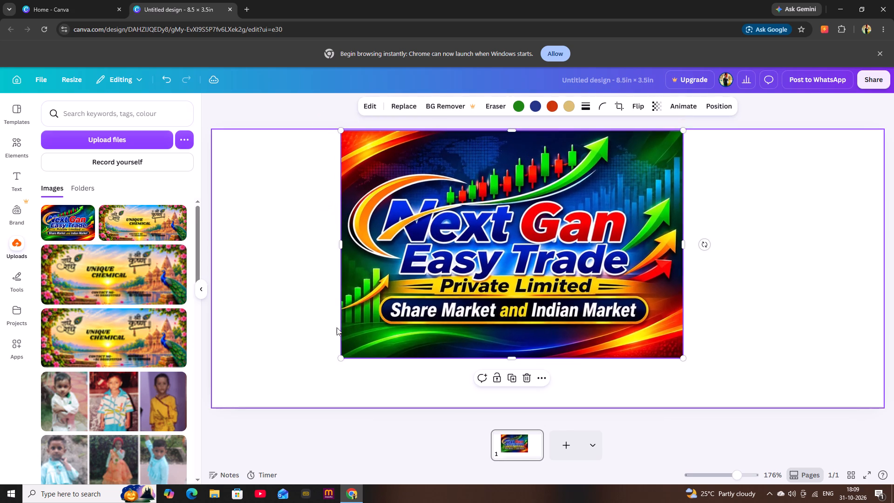
left_click_drag(341, 359, 288, 399)
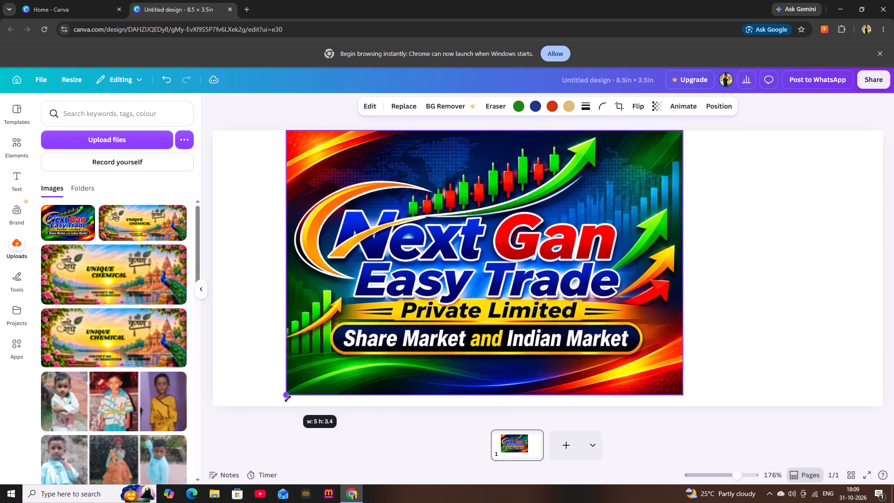
left_click_drag(288, 399, 270, 404)
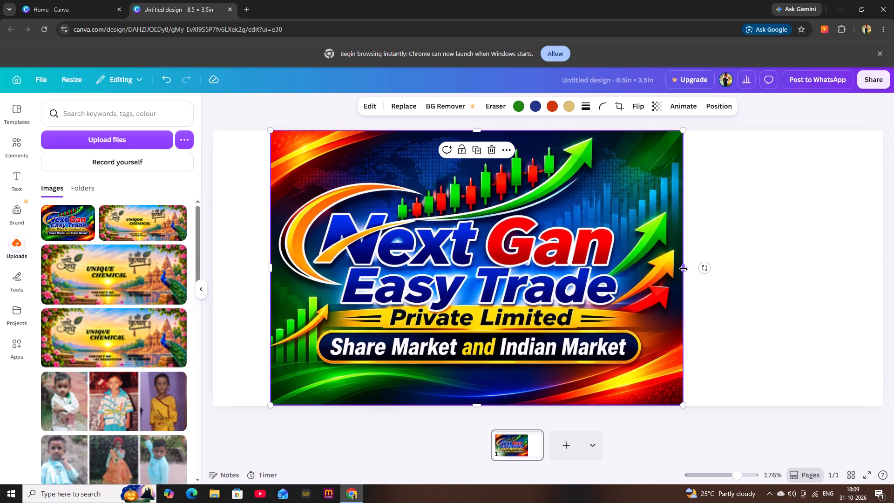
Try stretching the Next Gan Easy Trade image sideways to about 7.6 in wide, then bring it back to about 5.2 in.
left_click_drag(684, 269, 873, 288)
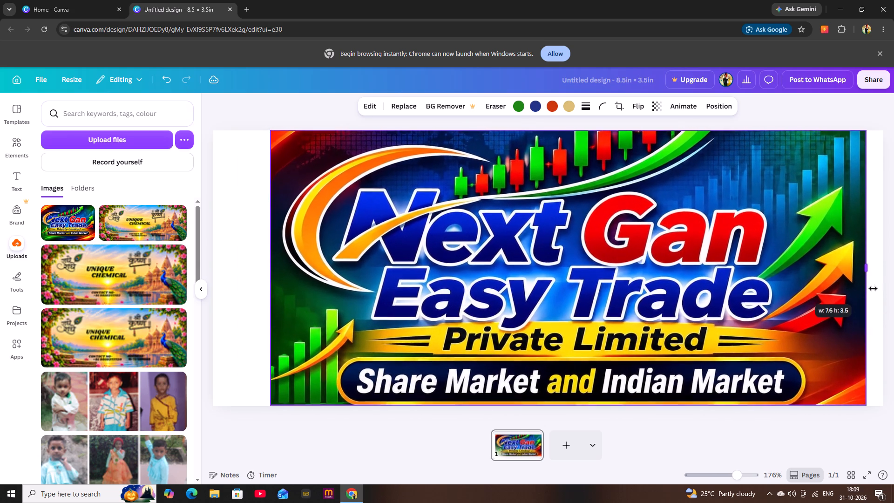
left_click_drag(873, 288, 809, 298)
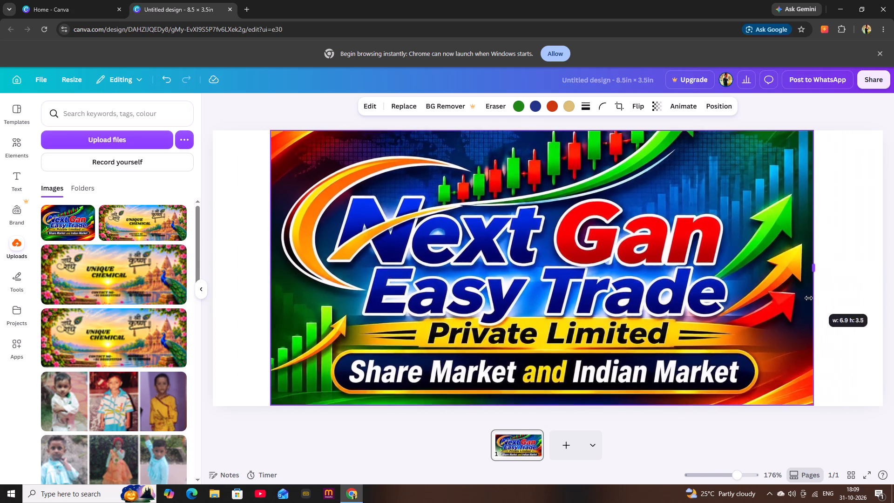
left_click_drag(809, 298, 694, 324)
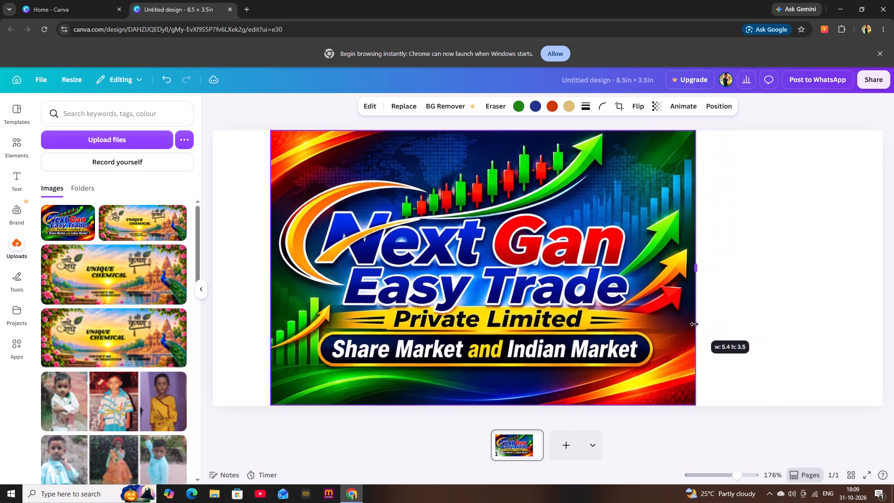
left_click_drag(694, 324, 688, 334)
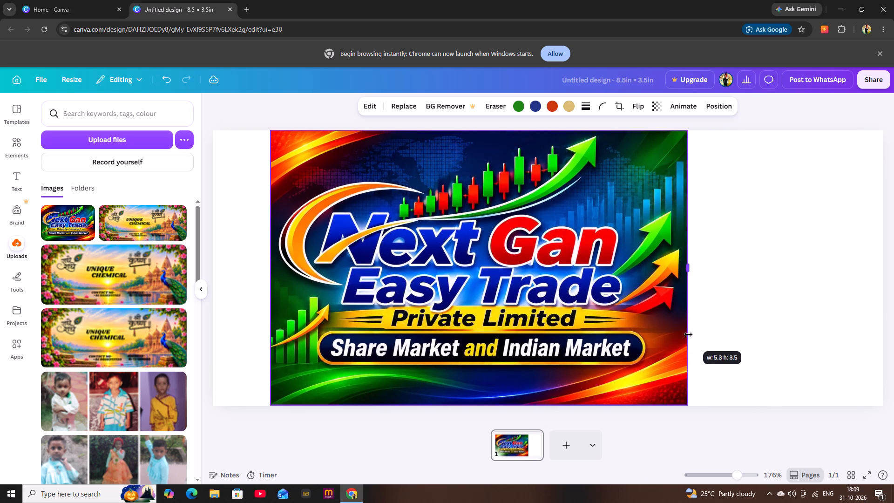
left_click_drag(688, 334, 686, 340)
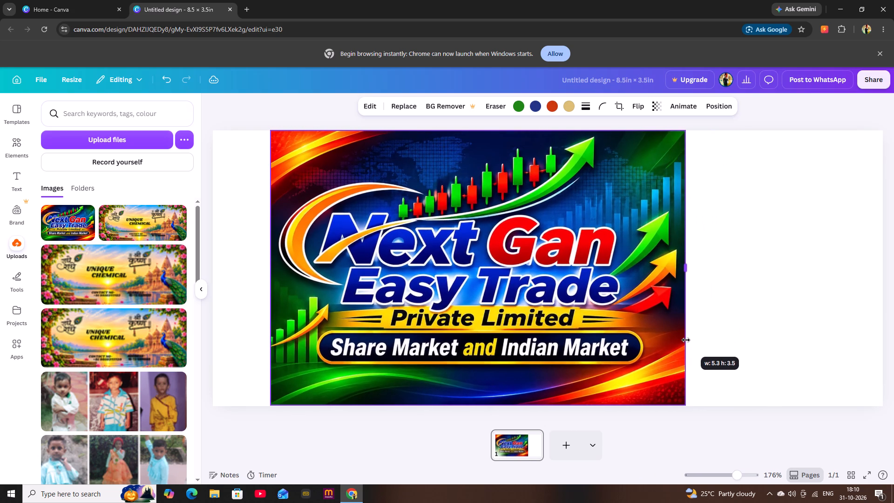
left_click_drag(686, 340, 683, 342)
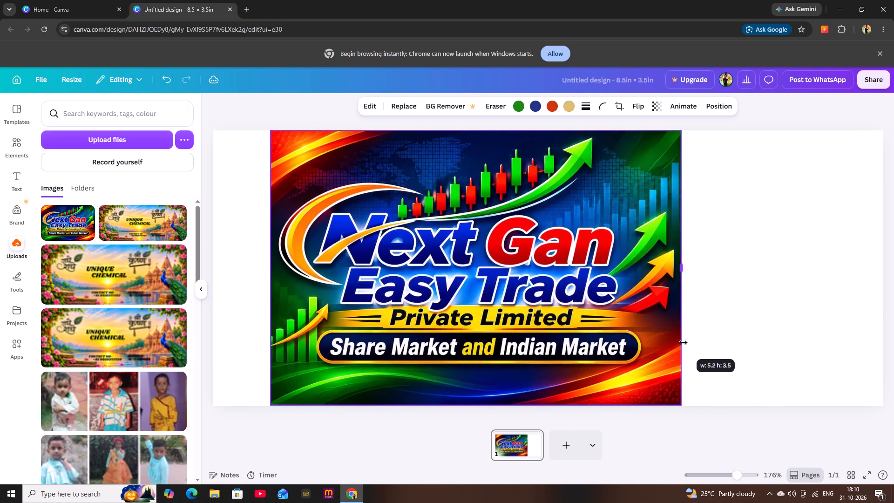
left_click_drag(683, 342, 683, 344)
Move the Next Gan Easy Trade image to the middle of the page, keeping it flush with the top and bottom edges.
left_click_drag(550, 304, 591, 307)
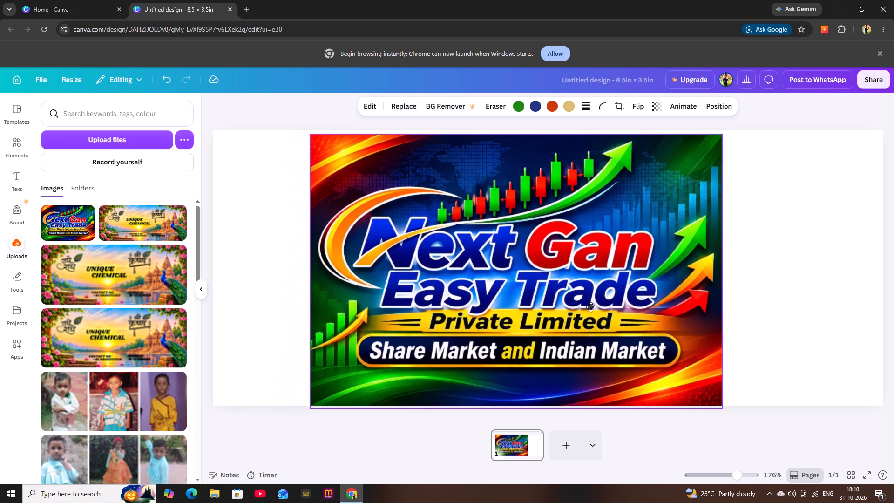
left_click_drag(591, 307, 621, 307)
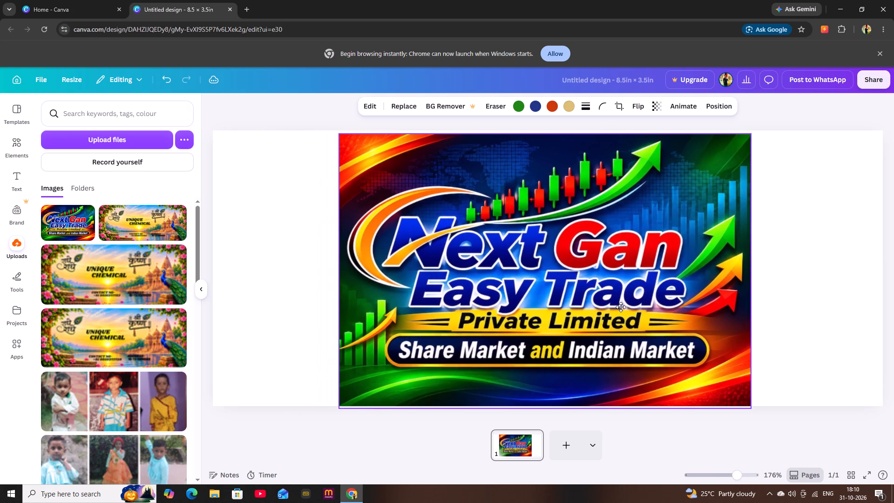
left_click_drag(621, 307, 632, 305)
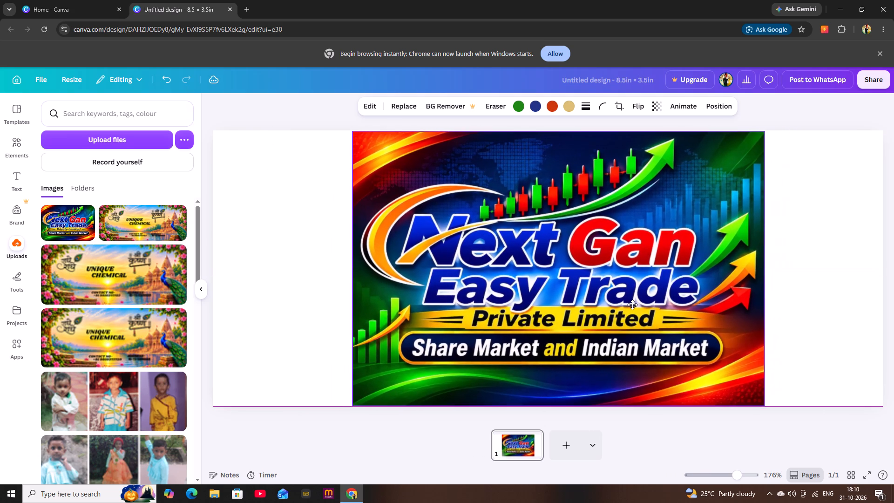
left_click_drag(632, 305, 639, 303)
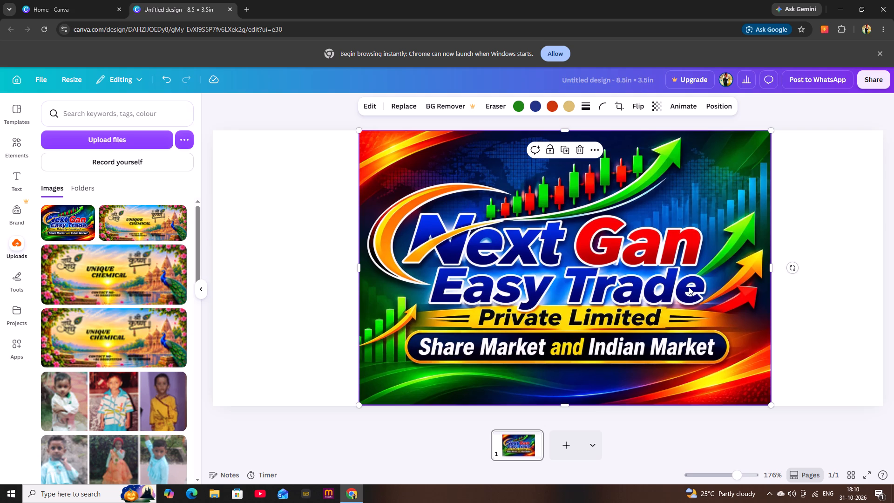
left_click_drag(643, 281, 636, 281)
left_click(828, 224)
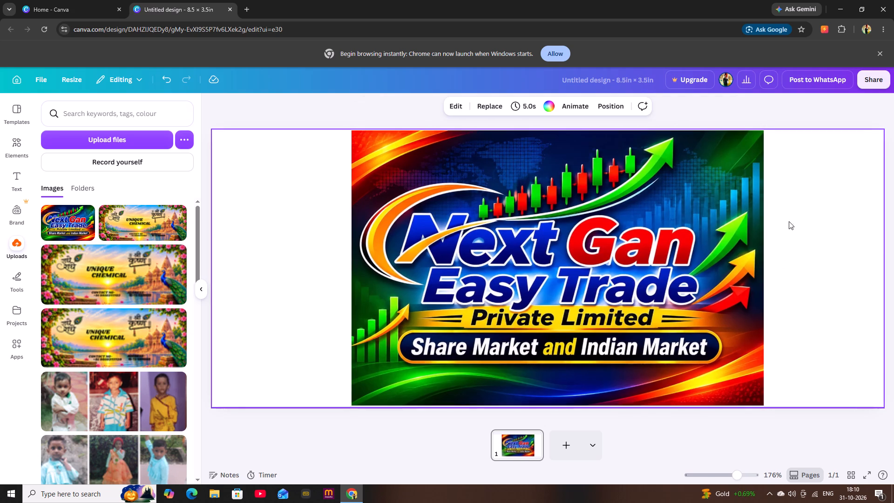
left_click_drag(467, 242, 472, 242)
Try grey, orange and lighter green page backgrounds, and settle on the solid emerald green from the default colours.
left_click(853, 223)
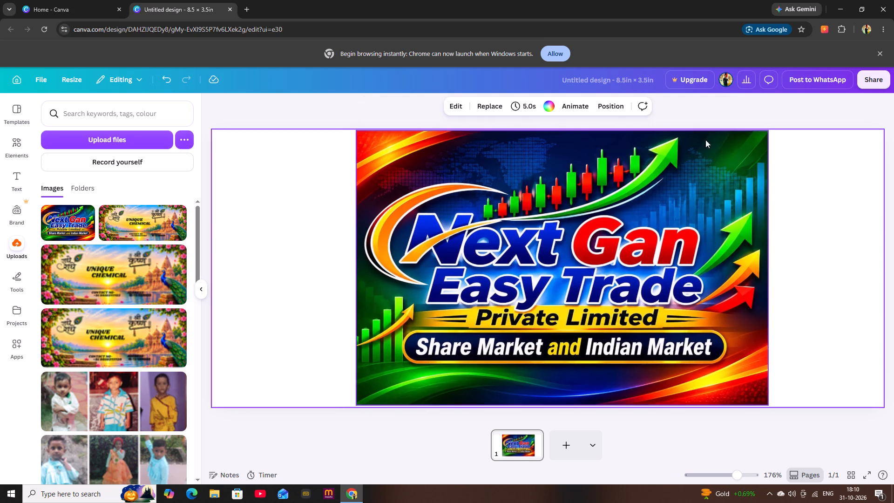
left_click(546, 106)
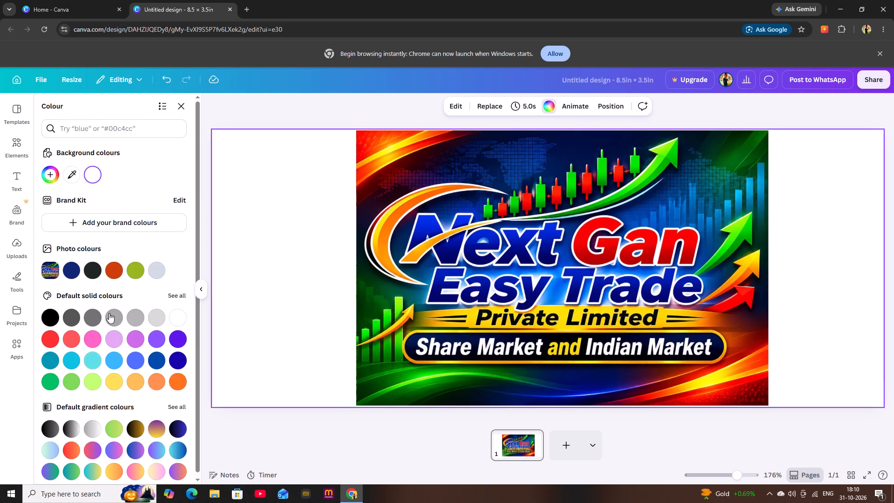
left_click(88, 311)
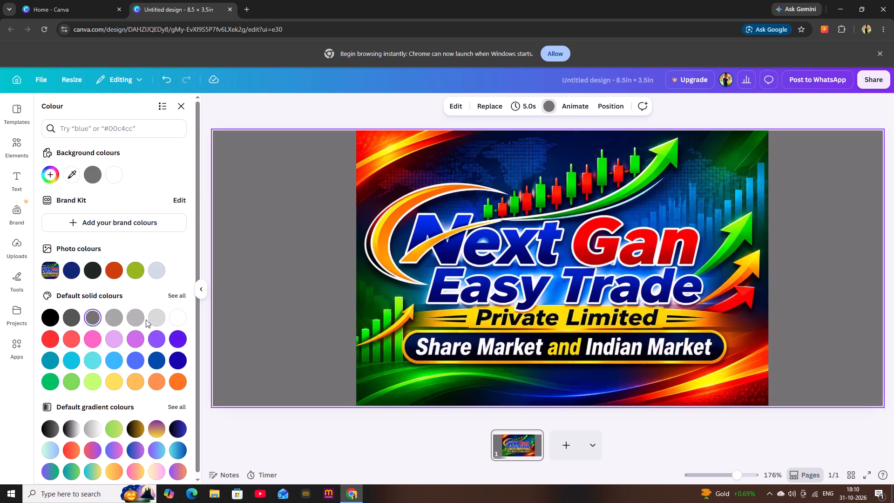
left_click(146, 319)
left_click(169, 322)
left_click(160, 322)
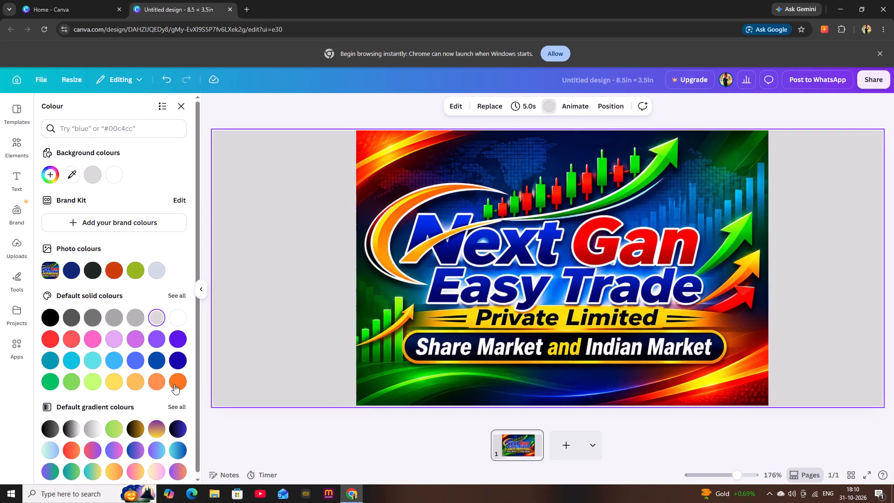
left_click(178, 376)
left_click(109, 379)
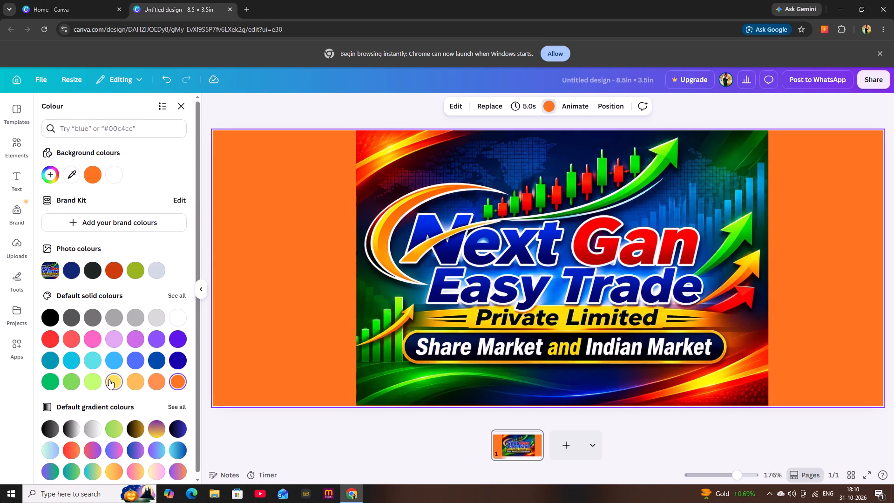
left_click(88, 381)
left_click(71, 379)
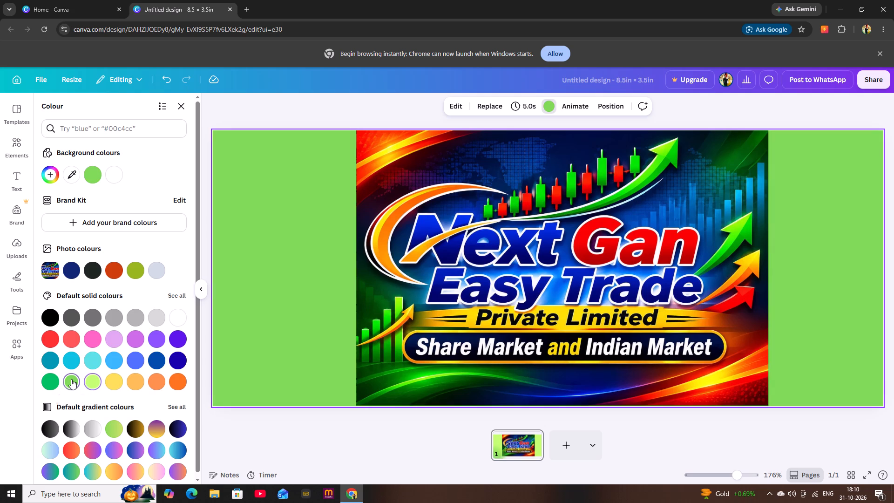
left_click(57, 379)
left_click(228, 272)
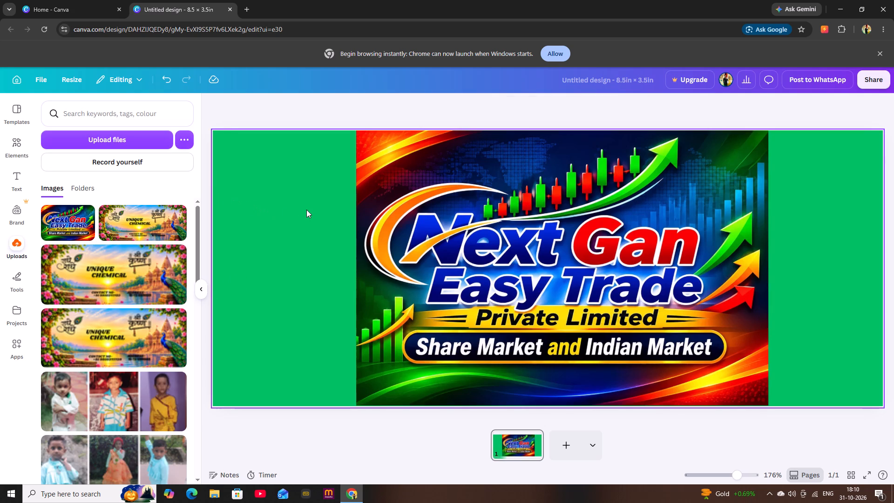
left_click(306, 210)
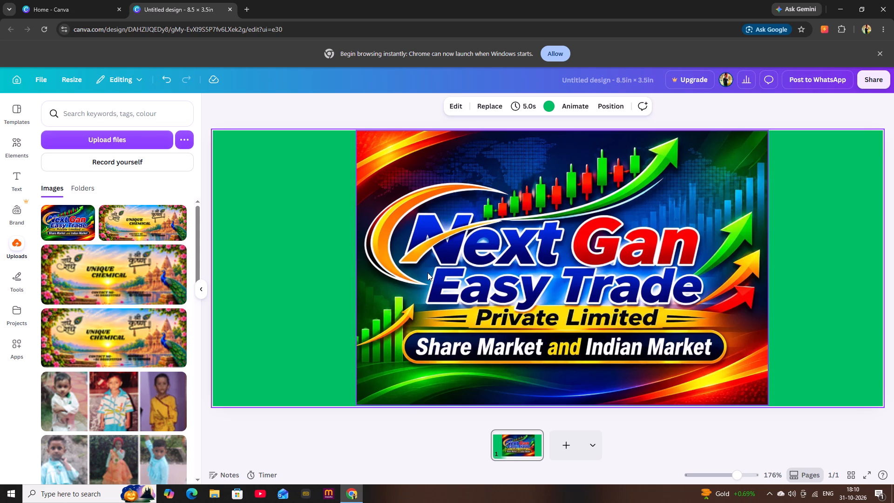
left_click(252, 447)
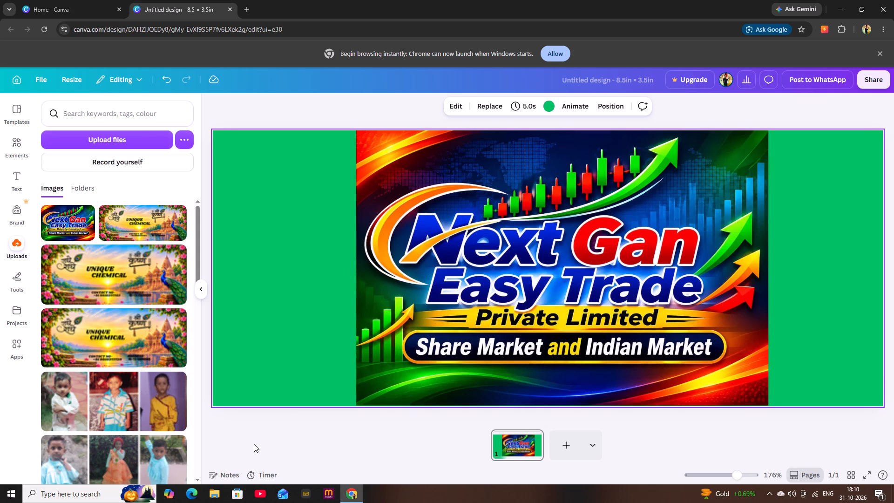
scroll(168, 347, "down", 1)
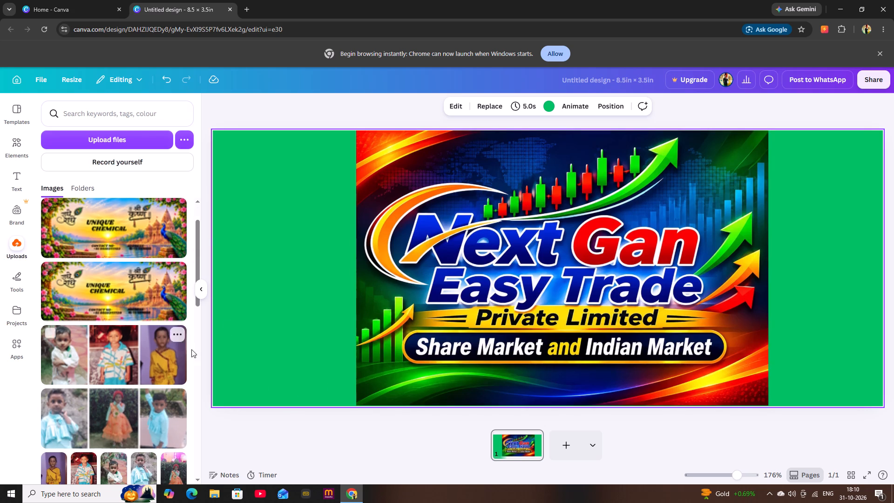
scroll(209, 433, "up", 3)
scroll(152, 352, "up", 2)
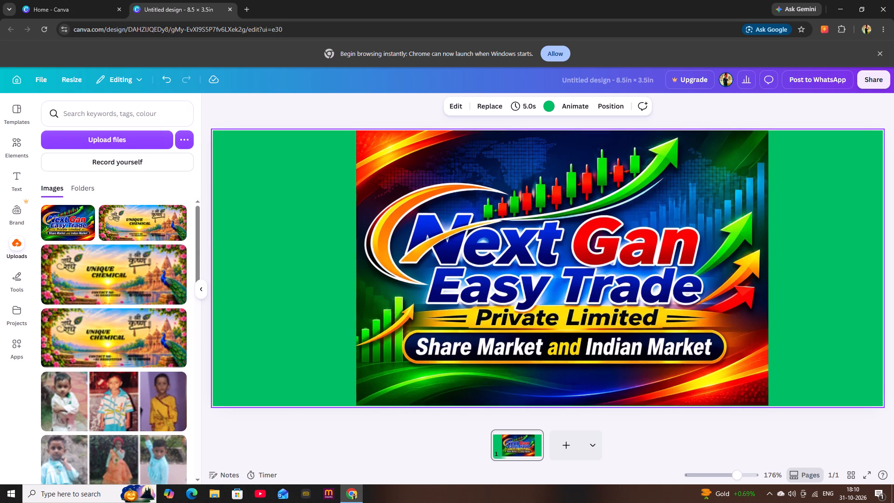
Search the elements for "ganesh ji" graphics and place the black seated Ganesh line drawing on the green strip left of the artwork.
left_click(15, 142)
left_click(173, 114)
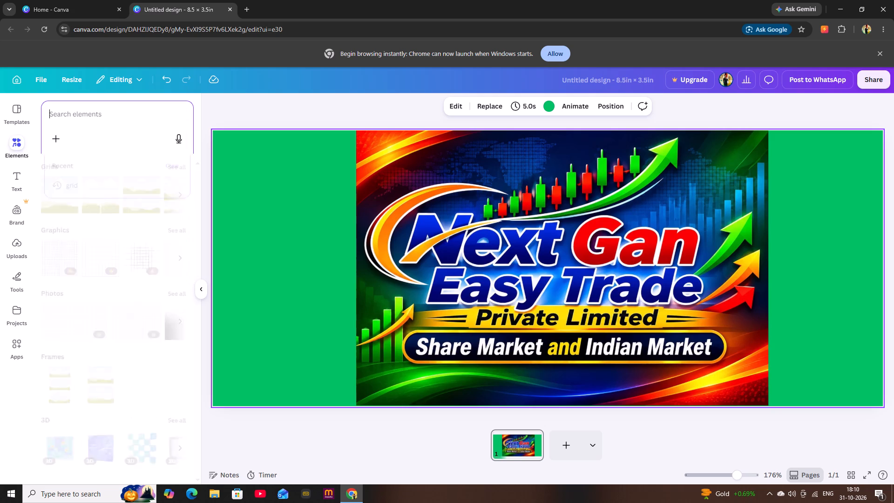
left_click(97, 118)
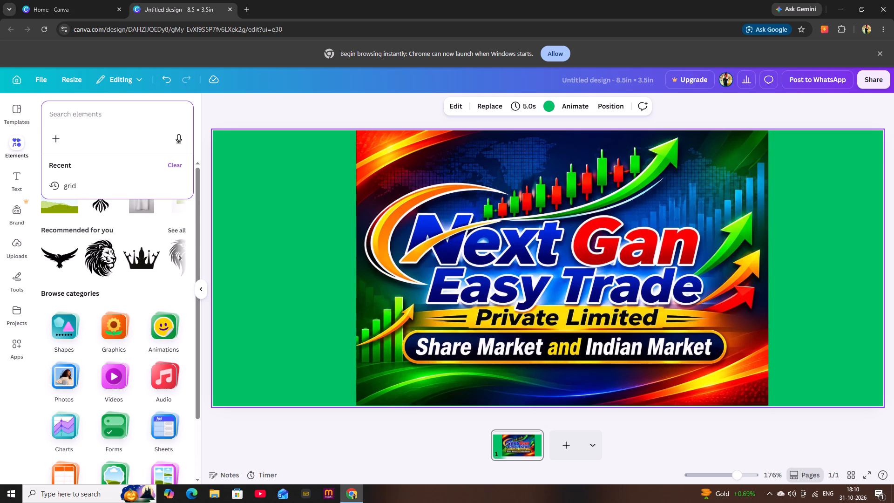
type("ganesh")
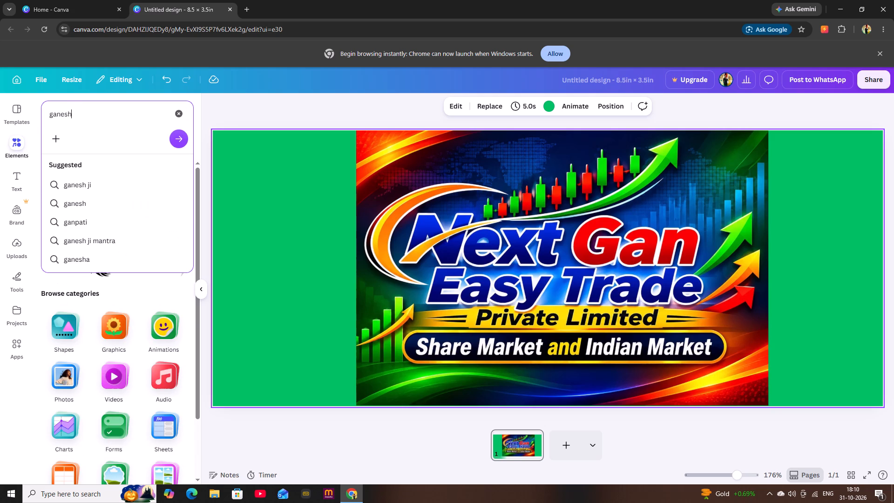
left_click(90, 182)
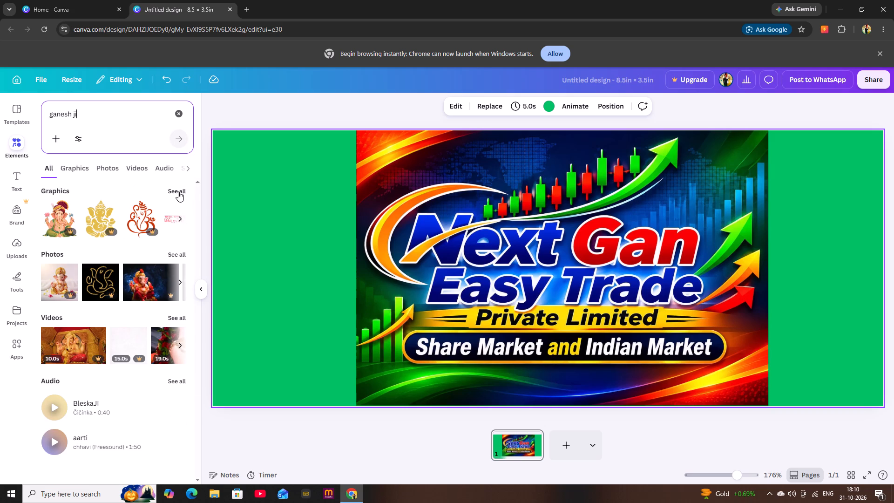
left_click(178, 191)
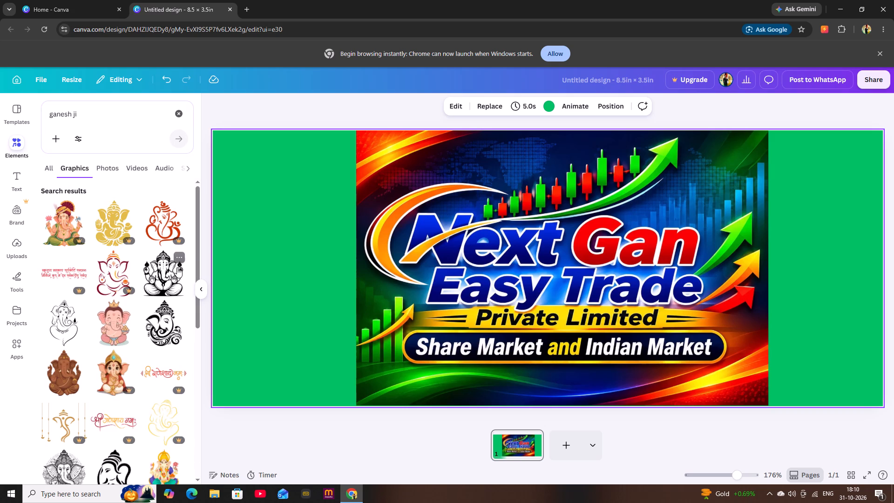
left_click_drag(164, 280, 248, 289)
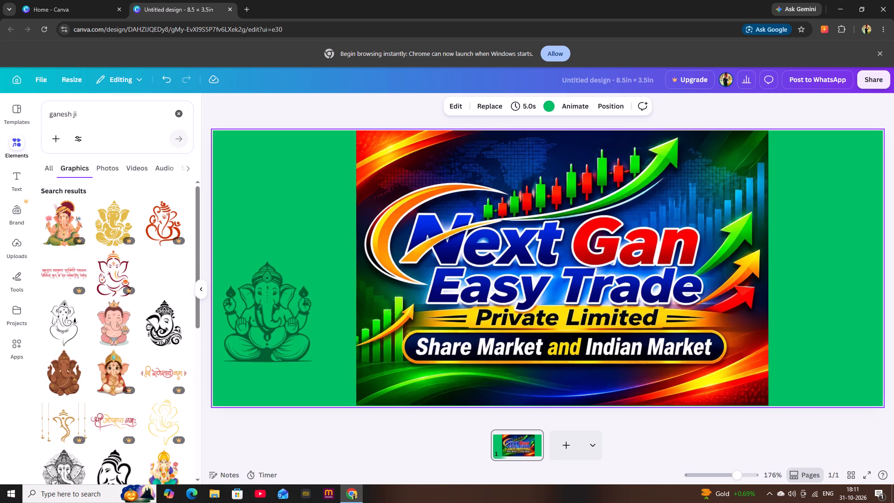
left_click_drag(248, 289, 256, 261)
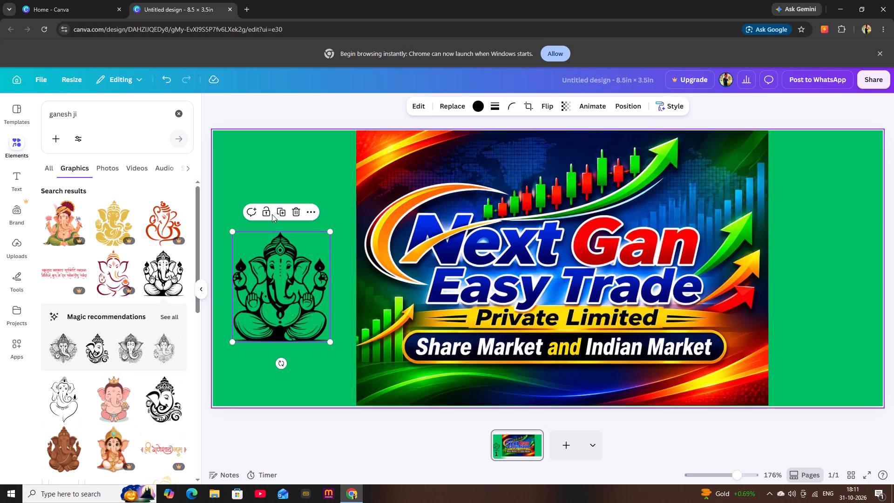
Enlarge the Ganesh drawing until it spans the green strip between the page's left edge and the artwork, then deselect it.
left_click_drag(233, 231, 233, 201)
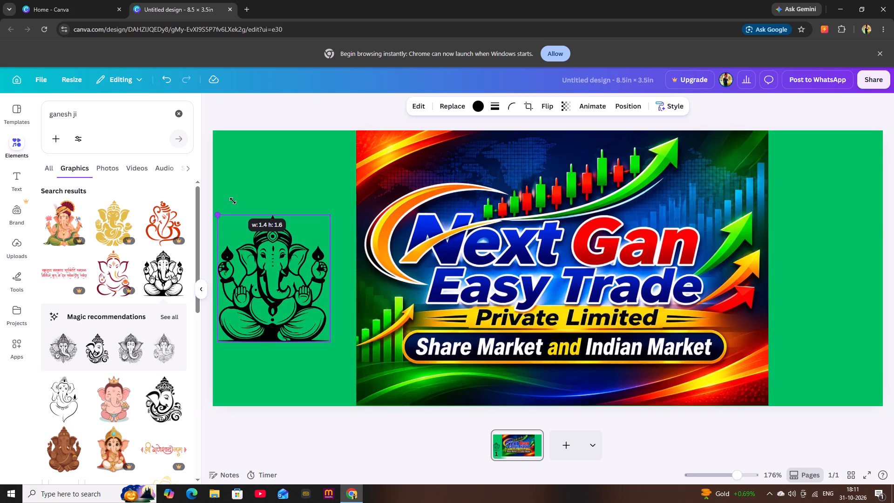
left_click_drag(233, 201, 230, 198)
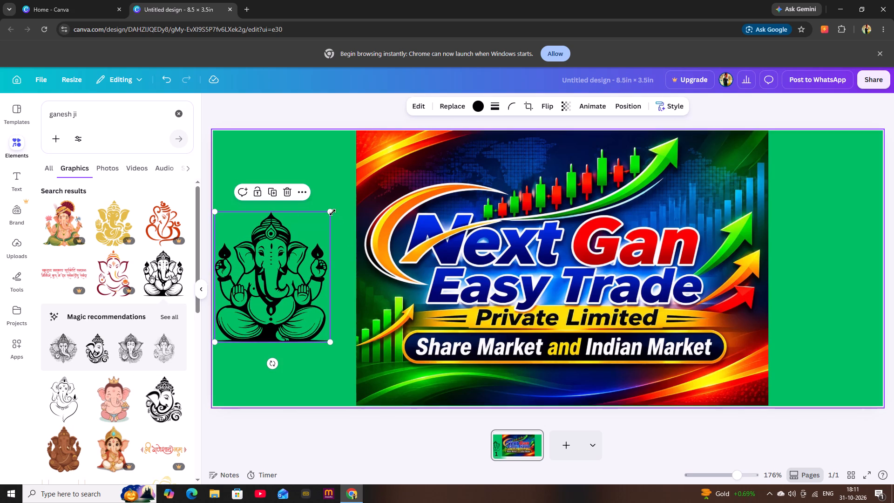
left_click_drag(330, 212, 361, 201)
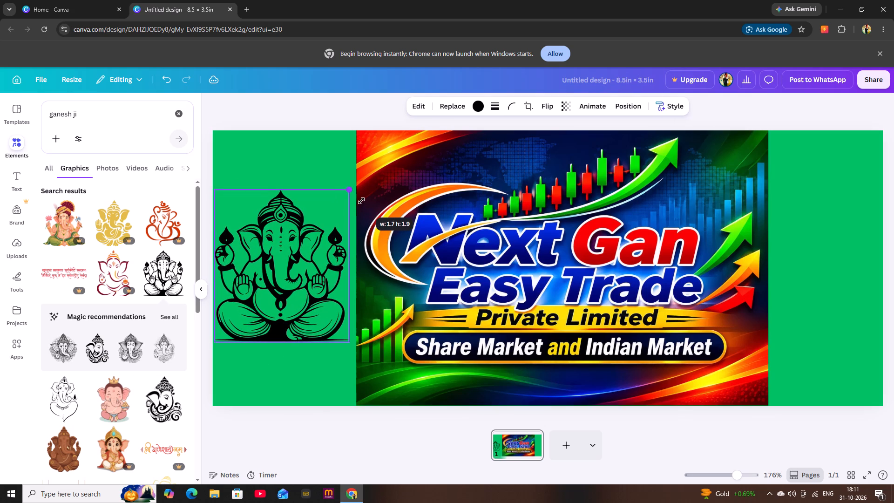
left_click_drag(361, 201, 369, 196)
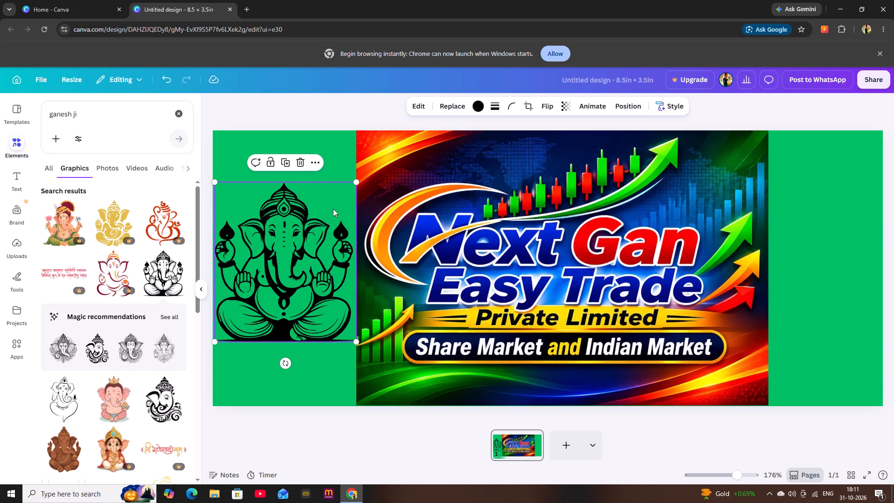
left_click(341, 141)
left_click(325, 445)
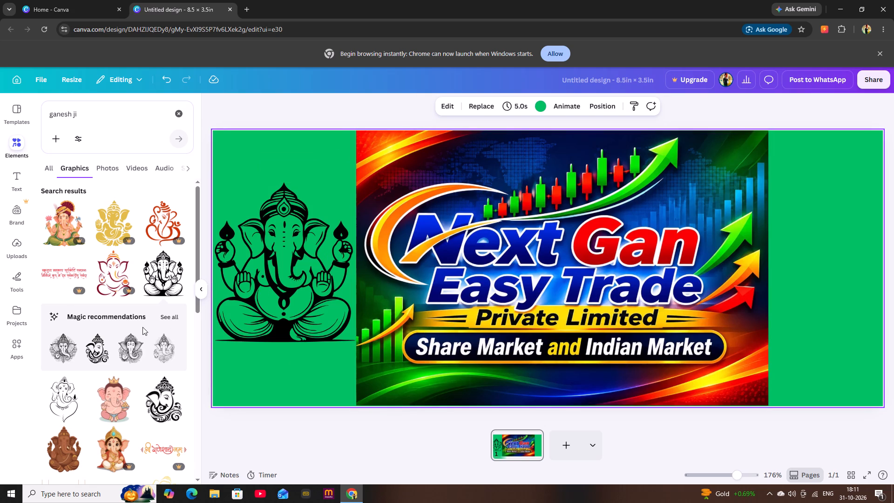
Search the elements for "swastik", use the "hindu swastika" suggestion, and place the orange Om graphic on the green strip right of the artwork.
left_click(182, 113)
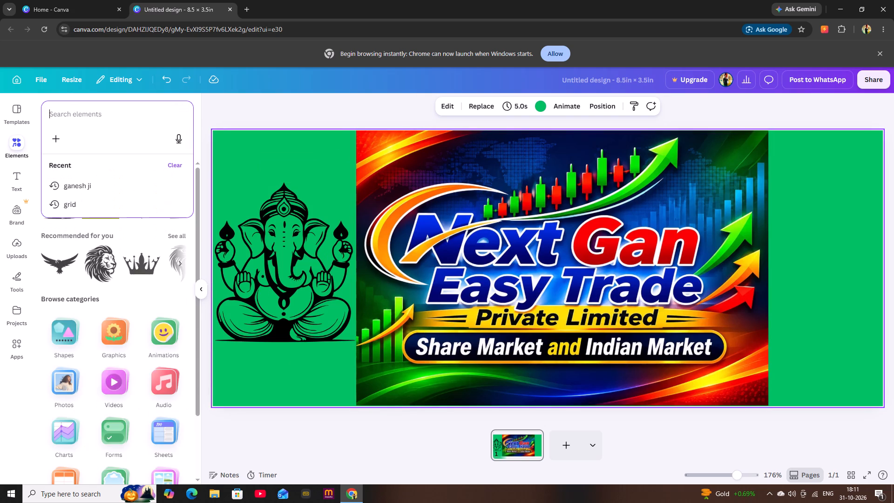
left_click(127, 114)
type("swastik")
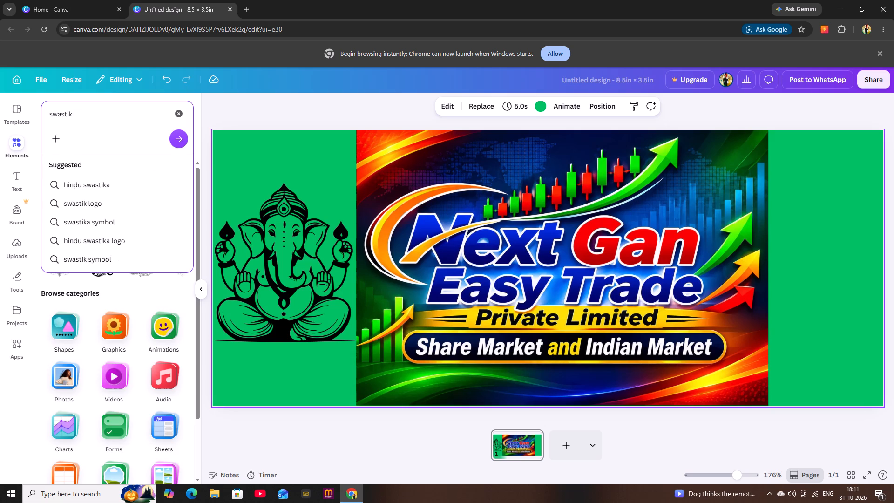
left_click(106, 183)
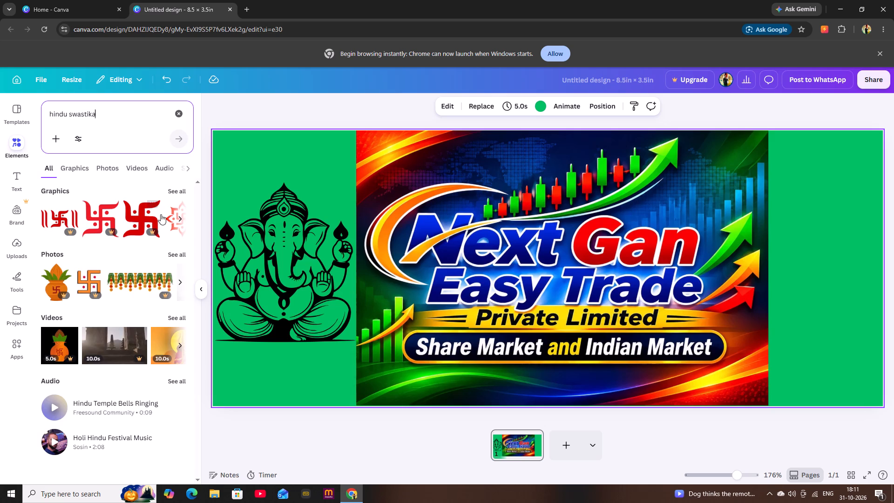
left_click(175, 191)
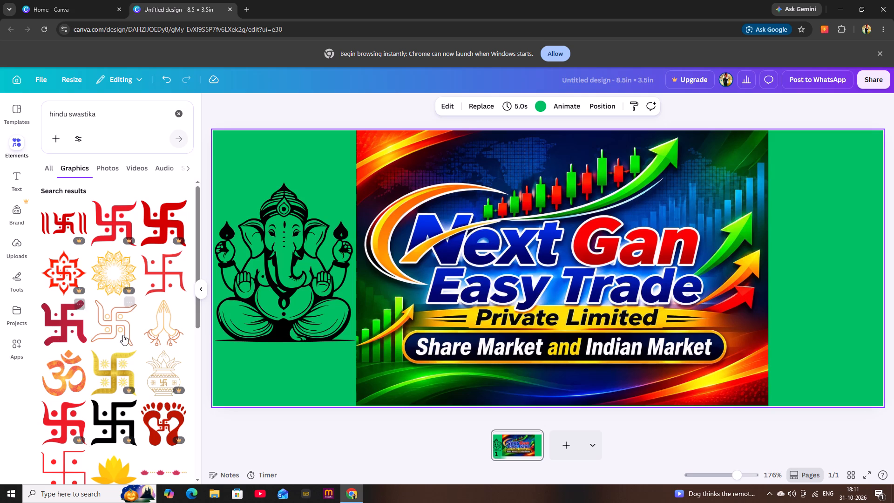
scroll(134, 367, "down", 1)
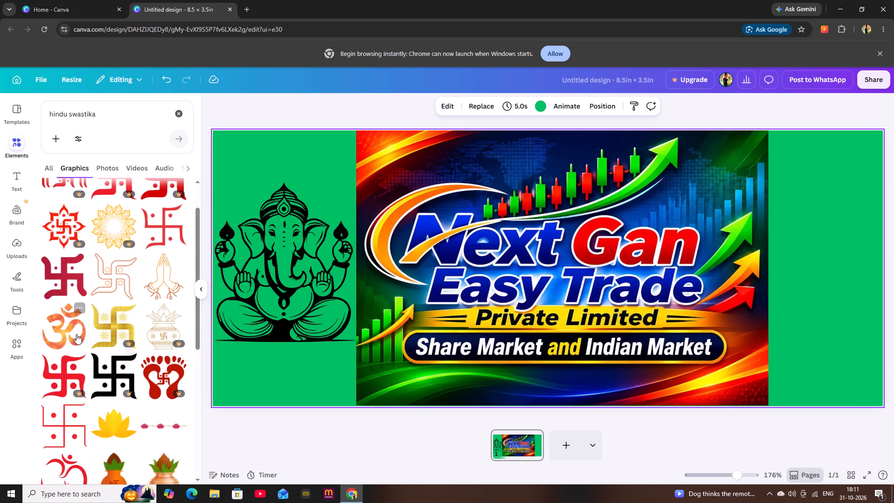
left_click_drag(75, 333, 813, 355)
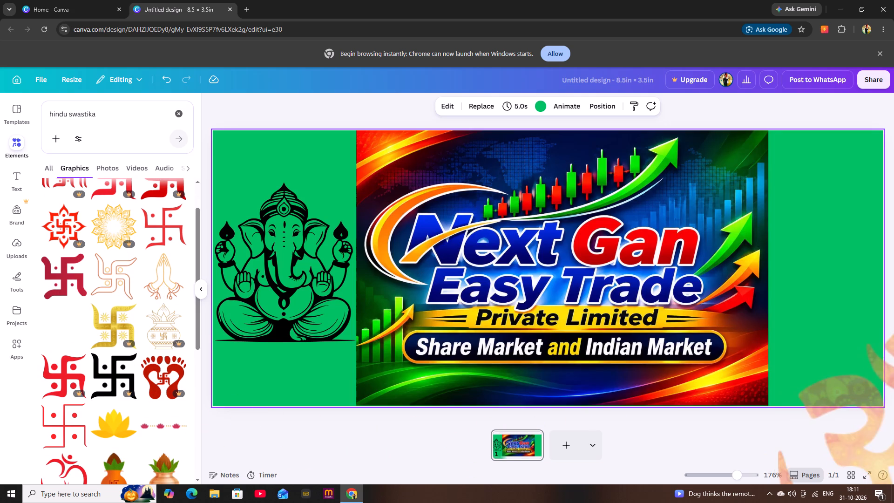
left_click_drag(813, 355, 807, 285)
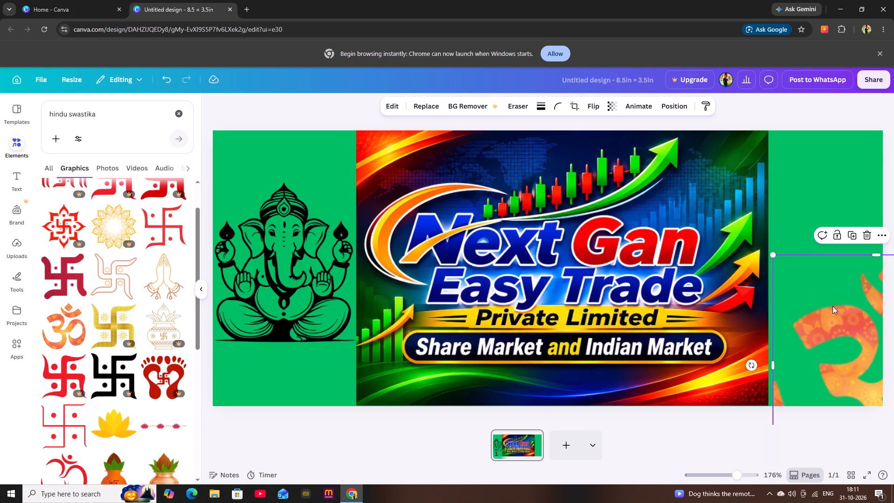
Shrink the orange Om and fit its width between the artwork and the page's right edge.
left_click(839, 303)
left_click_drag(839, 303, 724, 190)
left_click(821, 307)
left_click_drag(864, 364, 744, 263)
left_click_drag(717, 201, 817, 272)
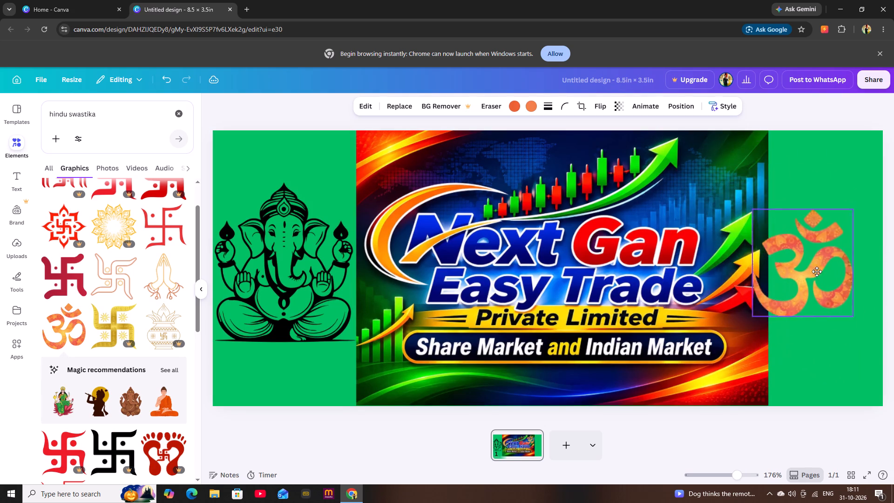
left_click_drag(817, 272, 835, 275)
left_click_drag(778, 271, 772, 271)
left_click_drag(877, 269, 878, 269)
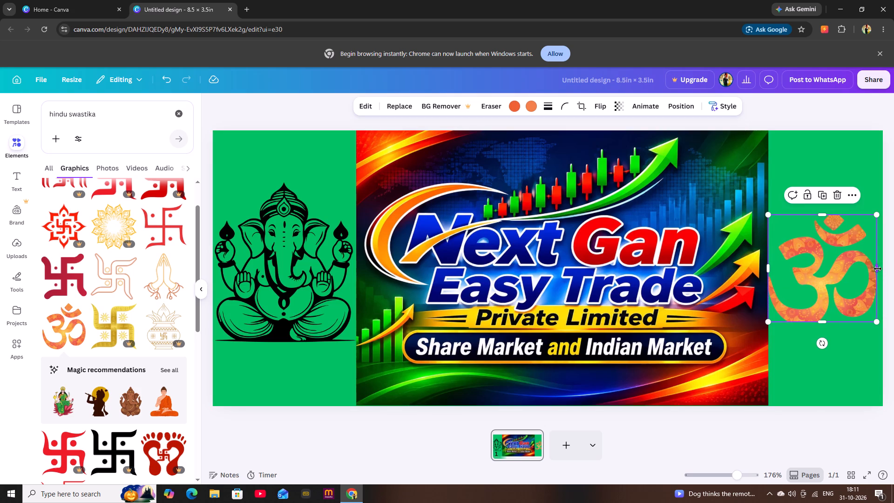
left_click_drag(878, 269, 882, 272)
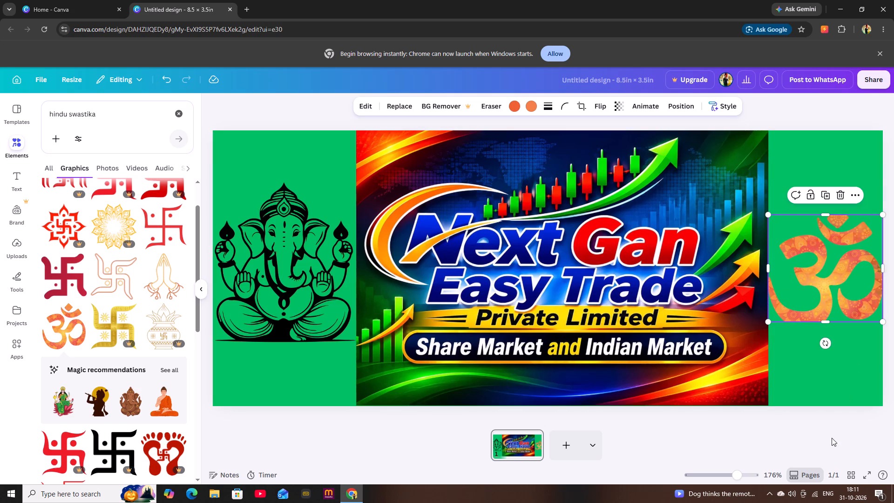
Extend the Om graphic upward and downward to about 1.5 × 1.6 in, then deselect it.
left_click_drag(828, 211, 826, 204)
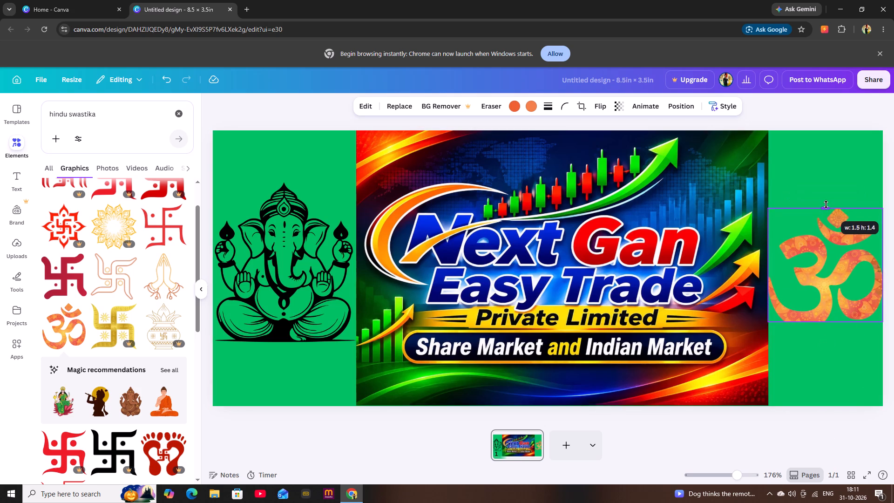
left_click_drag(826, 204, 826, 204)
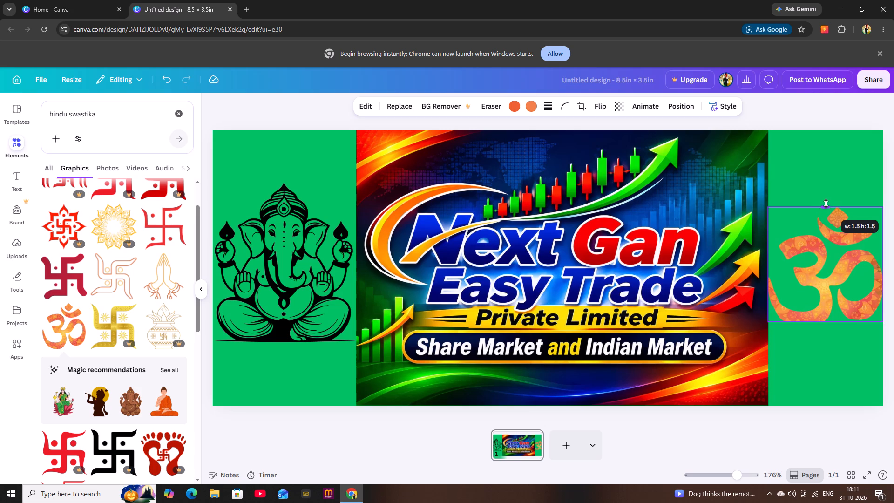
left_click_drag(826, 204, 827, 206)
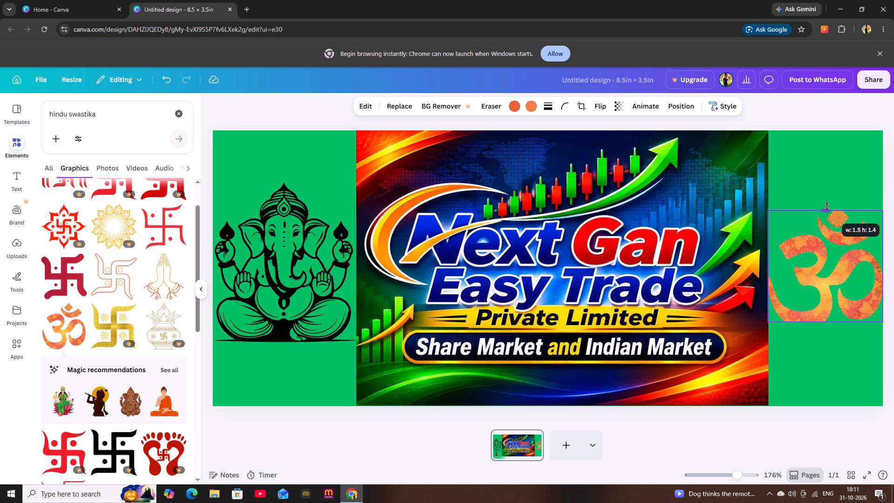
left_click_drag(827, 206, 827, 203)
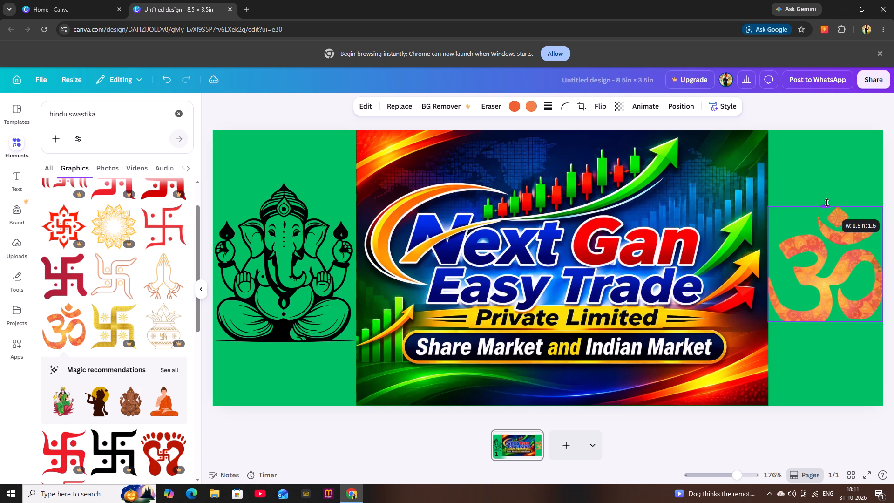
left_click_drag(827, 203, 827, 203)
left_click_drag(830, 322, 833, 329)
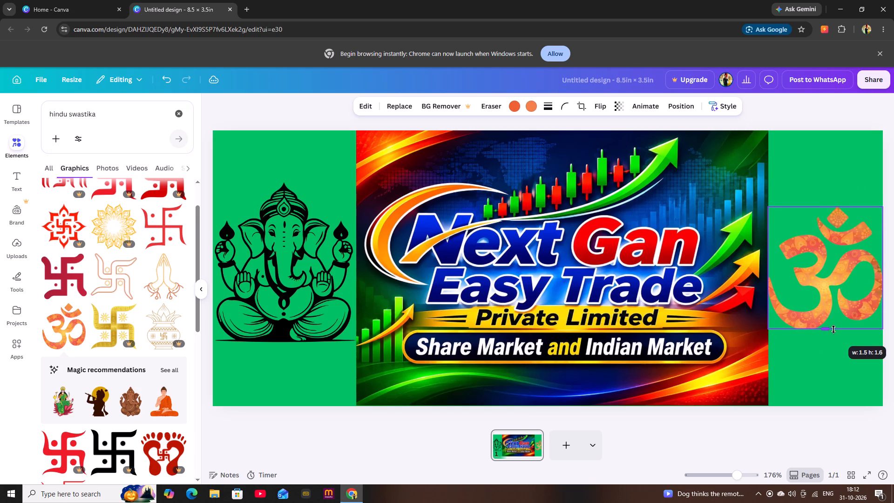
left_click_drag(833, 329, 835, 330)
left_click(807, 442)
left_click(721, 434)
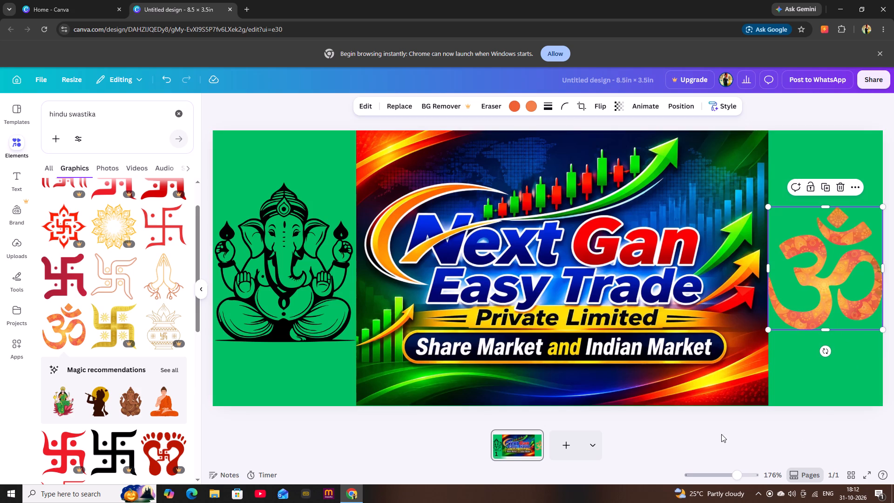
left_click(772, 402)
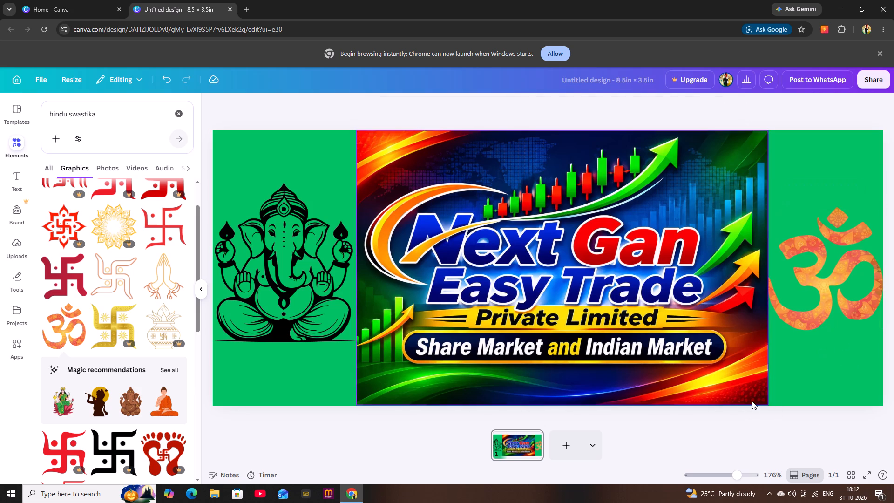
Search the elements for "ganesh ji" again using the recent searches.
left_click(183, 110)
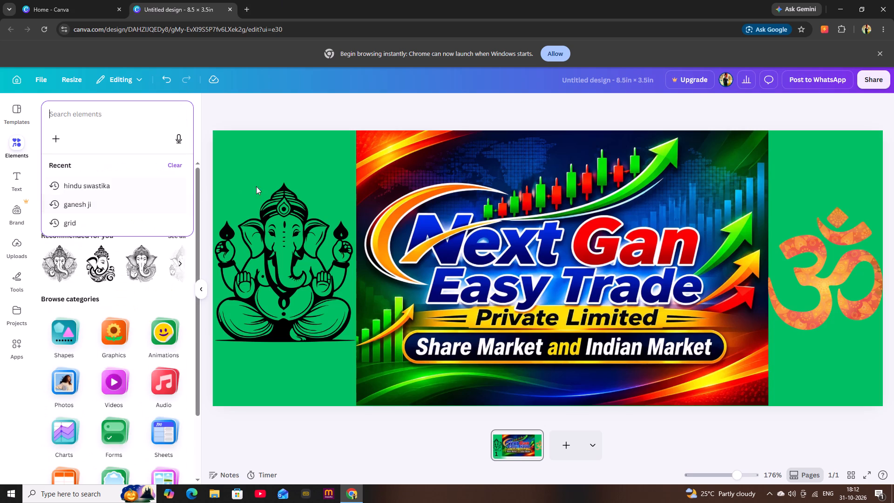
left_click(99, 206)
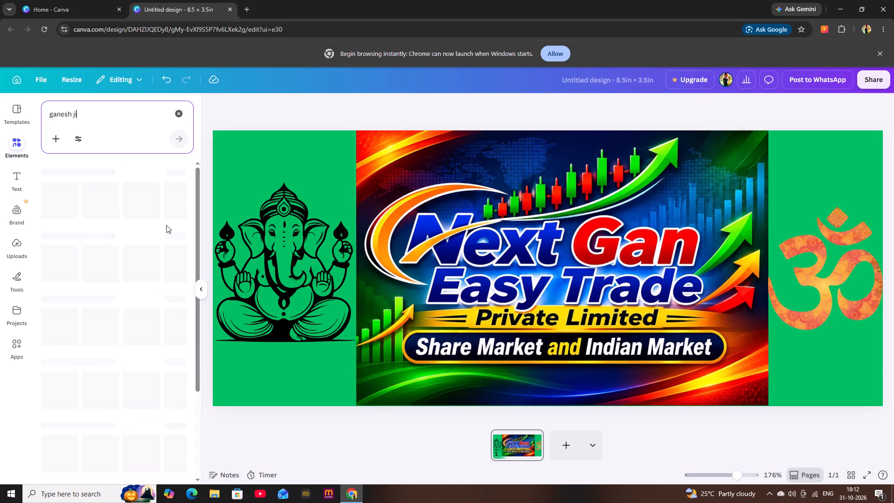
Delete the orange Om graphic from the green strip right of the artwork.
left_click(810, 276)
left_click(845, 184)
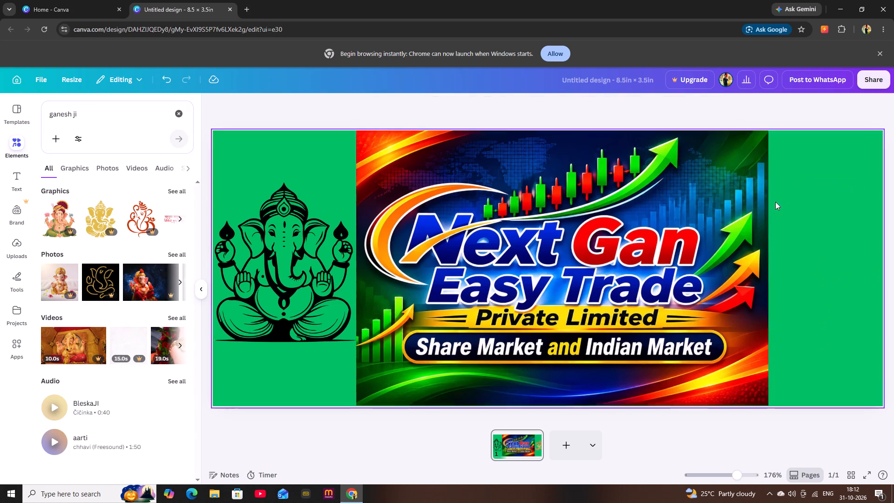
Shrink the Ganesh drawing slightly and shift the Next Gan Easy Trade artwork left to meet its edge.
left_click(321, 299)
left_click_drag(357, 340, 355, 338)
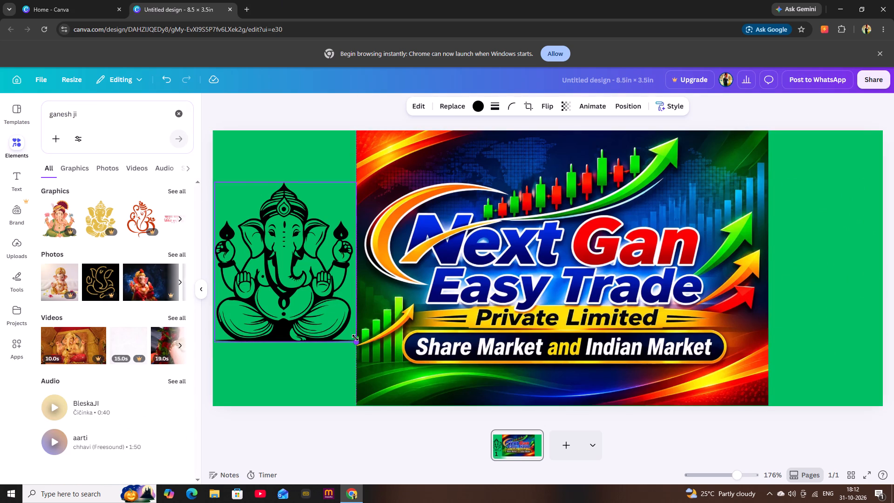
left_click_drag(355, 338, 345, 336)
left_click_drag(435, 324, 430, 324)
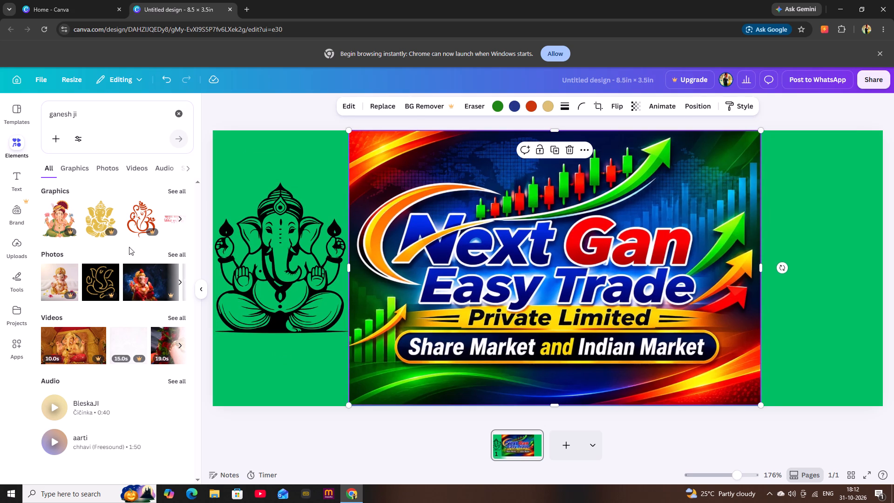
Show all "ganesh ji" graphics and place the same black seated Ganesh drawing on the green strip right of the artwork.
left_click(173, 192)
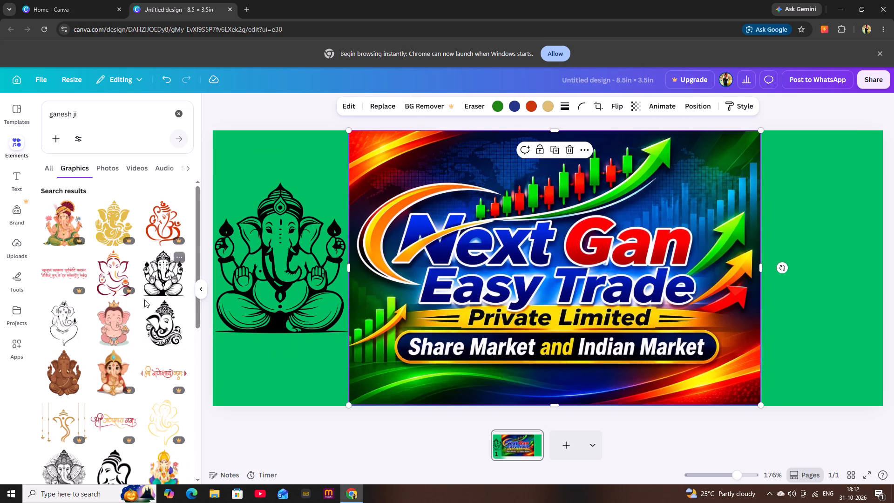
left_click_drag(162, 281, 766, 381)
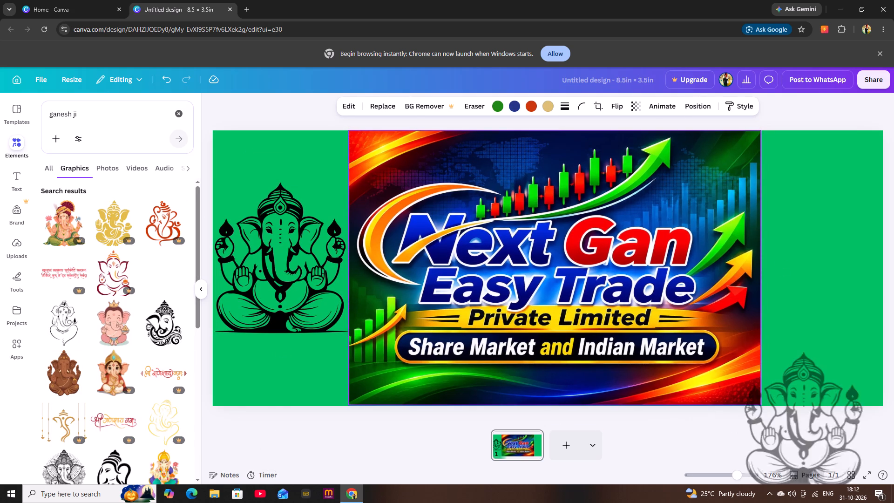
left_click_drag(766, 381, 782, 254)
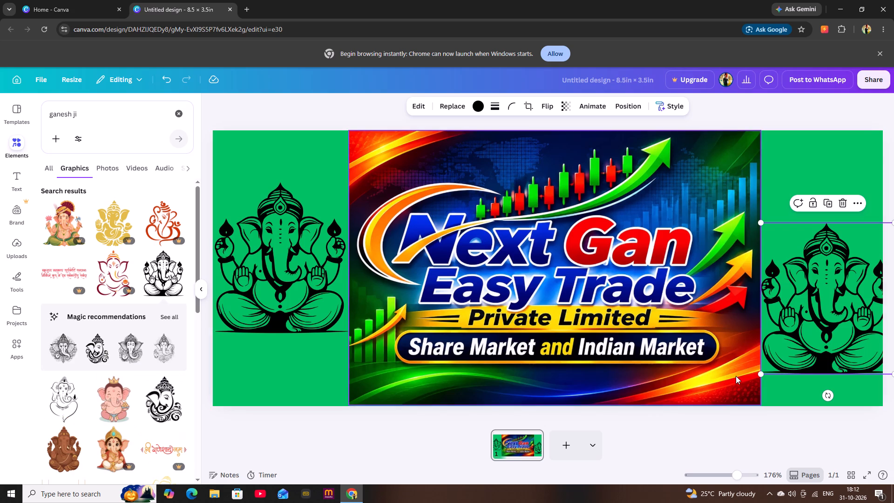
Resize the second Ganesh to span the strip between the artwork and the page's right edge, and align its base with the first Ganesh.
left_click_drag(761, 373, 781, 328)
left_click_drag(863, 270, 837, 263)
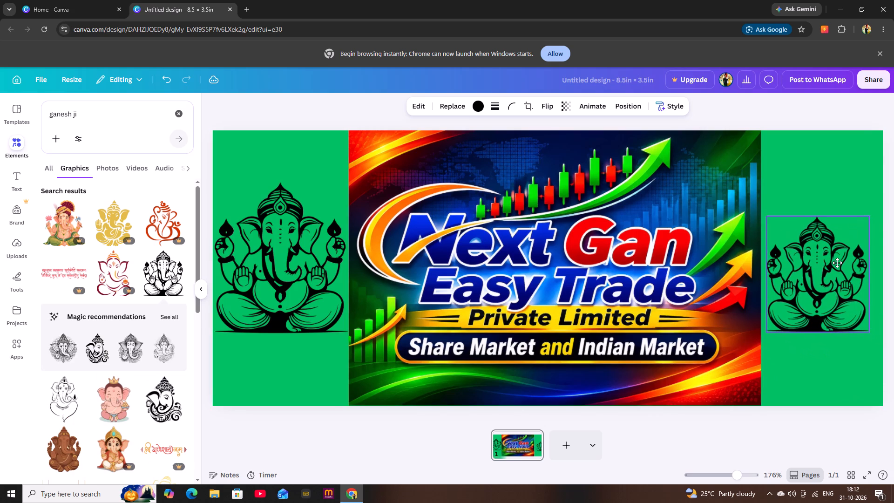
left_click_drag(837, 263, 842, 259)
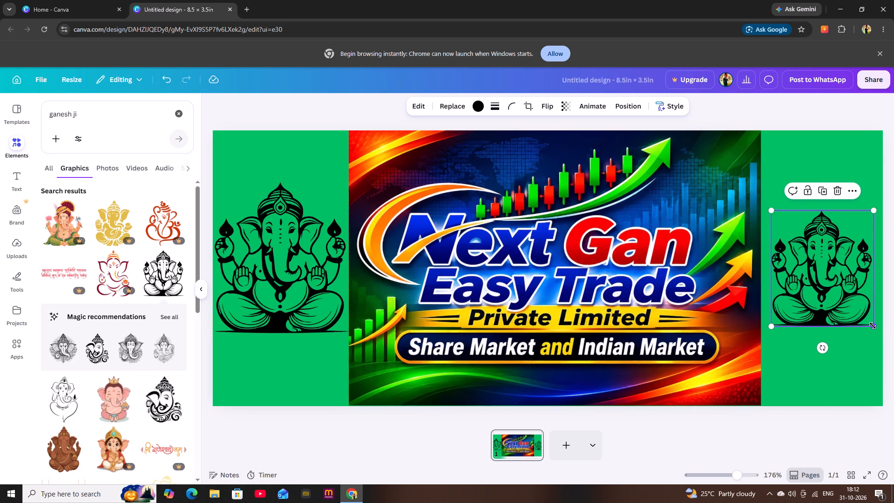
left_click_drag(873, 326, 879, 338)
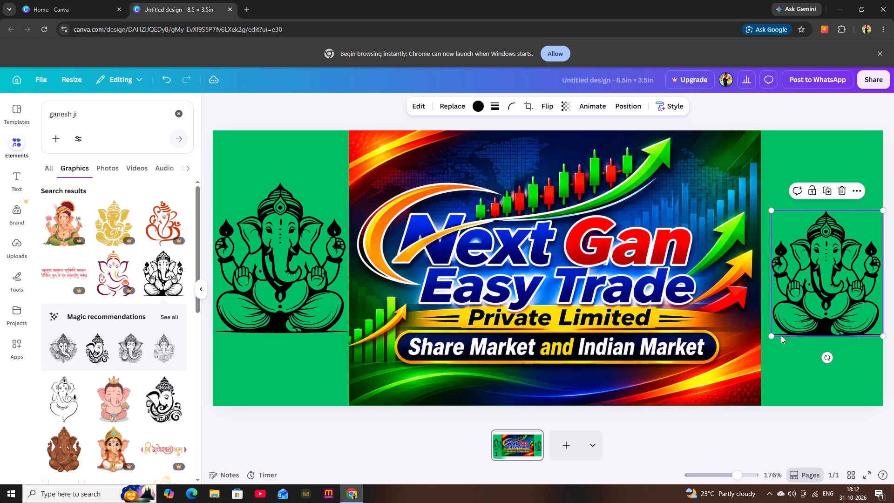
left_click_drag(771, 335, 759, 344)
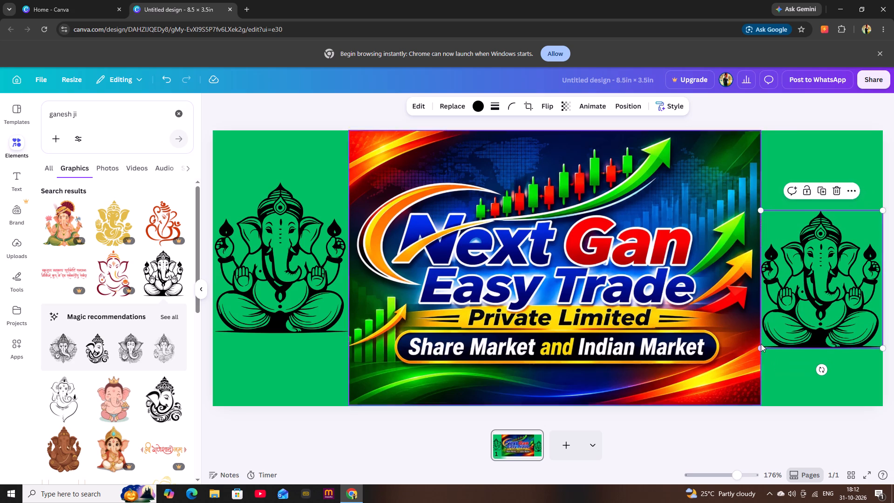
left_click_drag(824, 305, 825, 290)
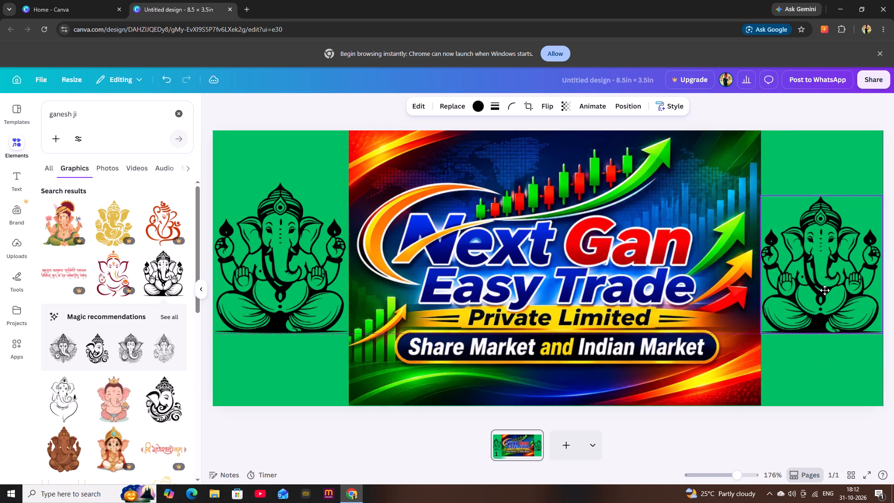
left_click_drag(825, 290, 825, 289)
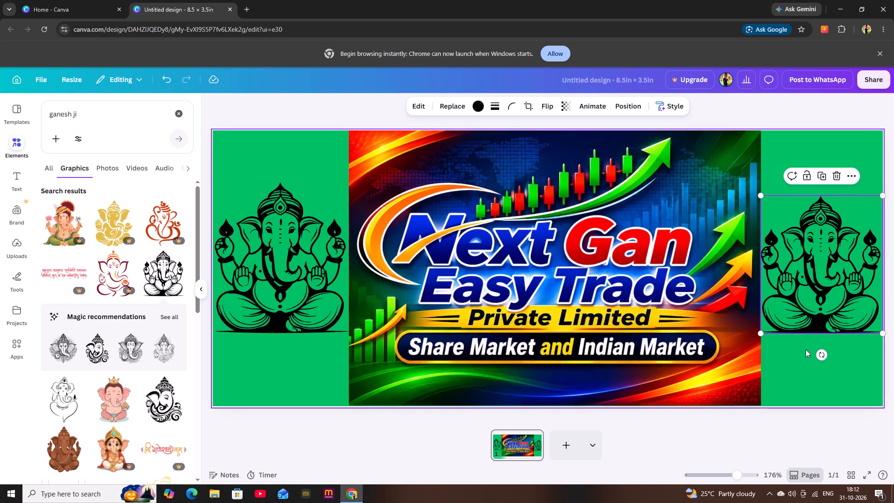
left_click(785, 358)
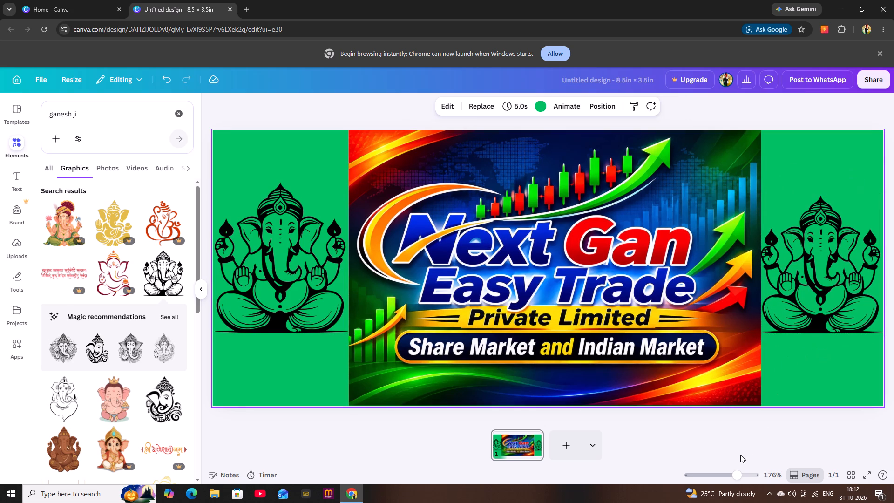
Change the page background to solid white from the default colours.
left_click(251, 375)
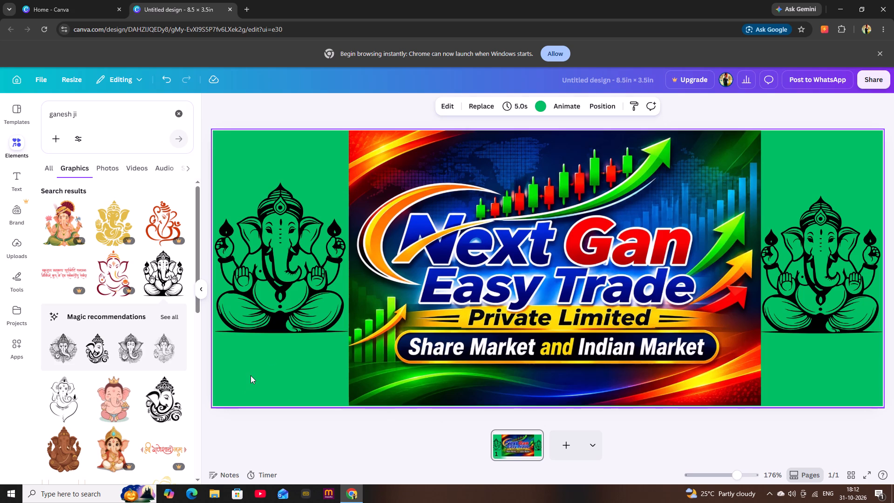
left_click(257, 362)
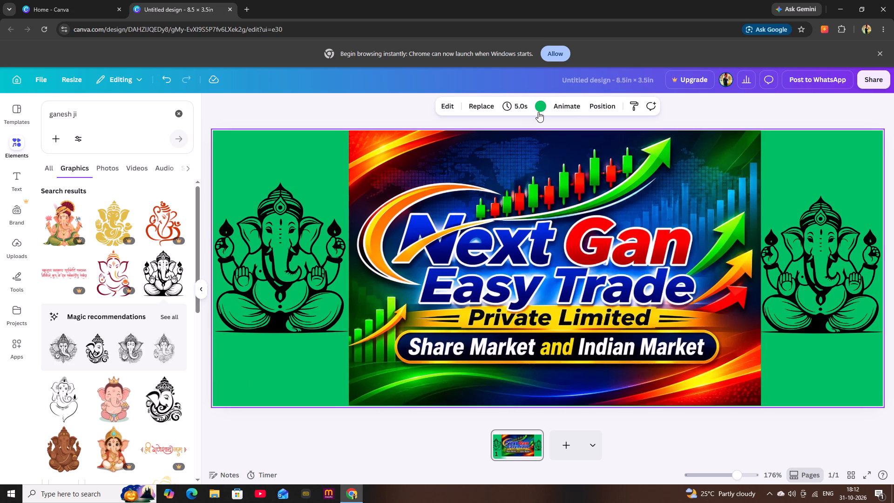
left_click(539, 111)
left_click(183, 349)
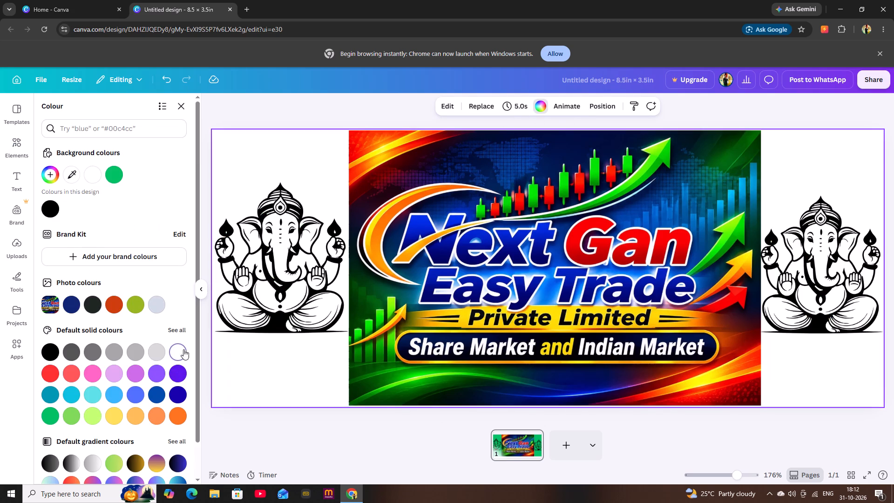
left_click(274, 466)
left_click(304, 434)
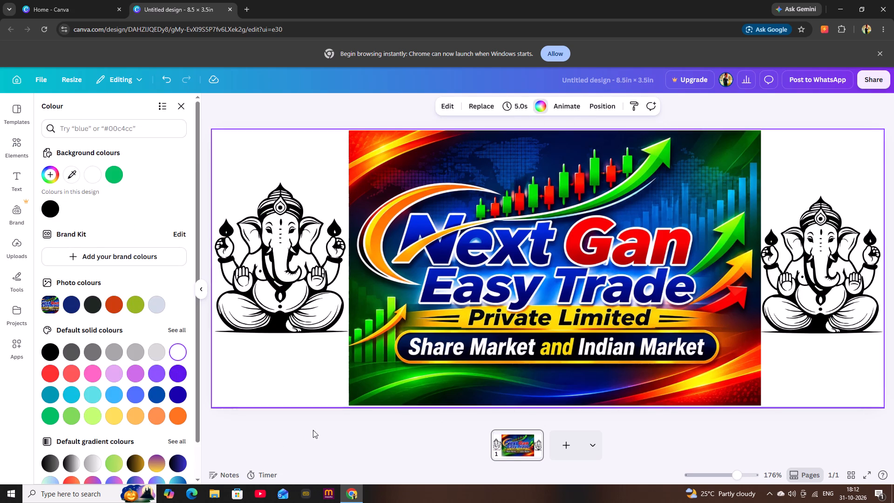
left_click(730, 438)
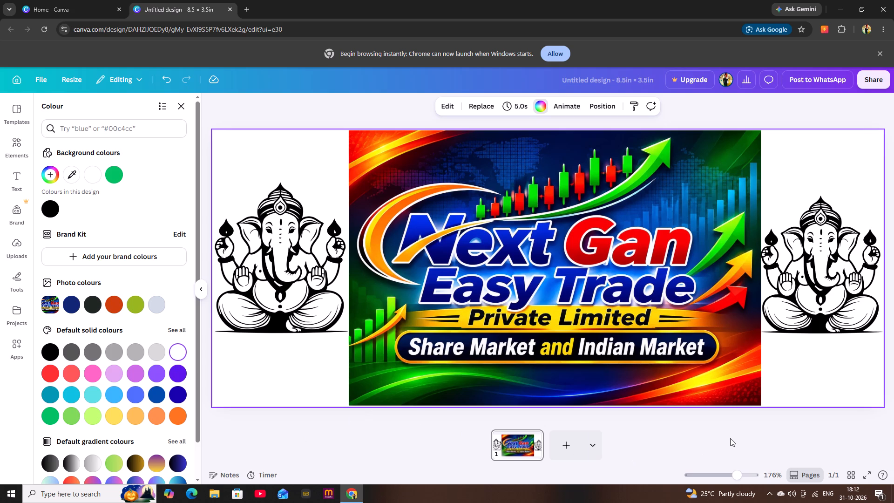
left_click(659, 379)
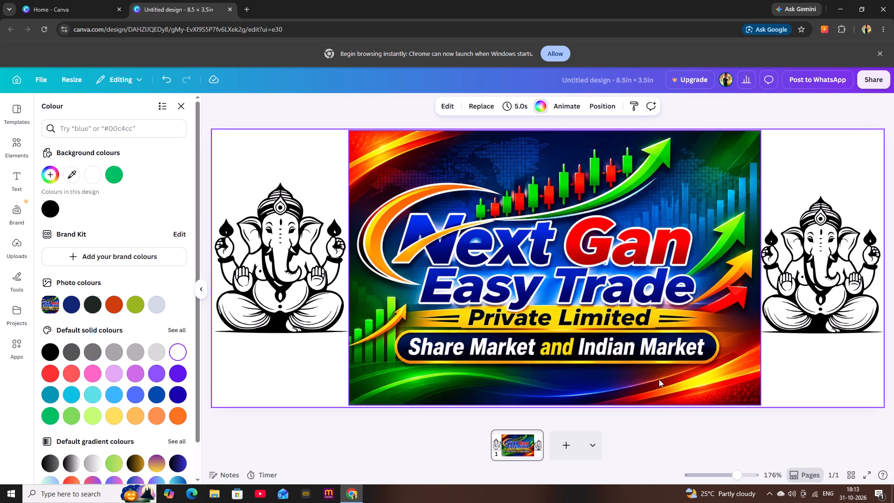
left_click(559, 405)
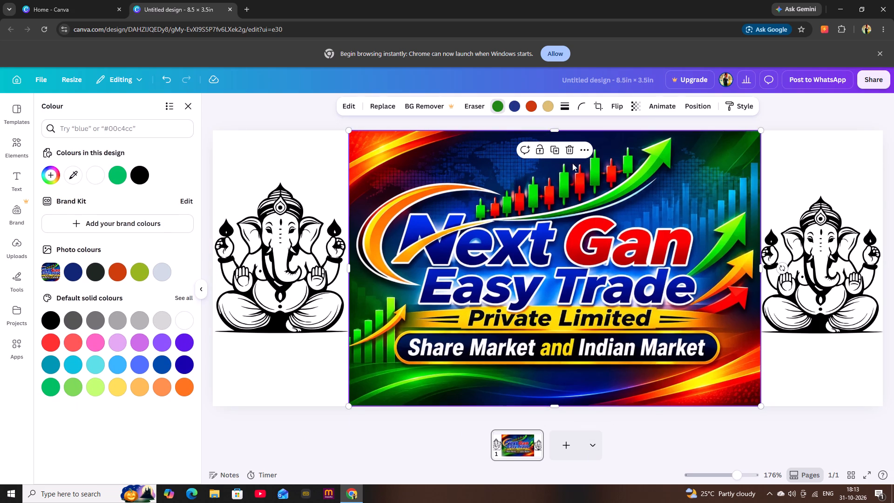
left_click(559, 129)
Delete both black Ganesh drawings on either side of the Next Gan Easy Trade artwork.
left_click(346, 272)
left_click(324, 276)
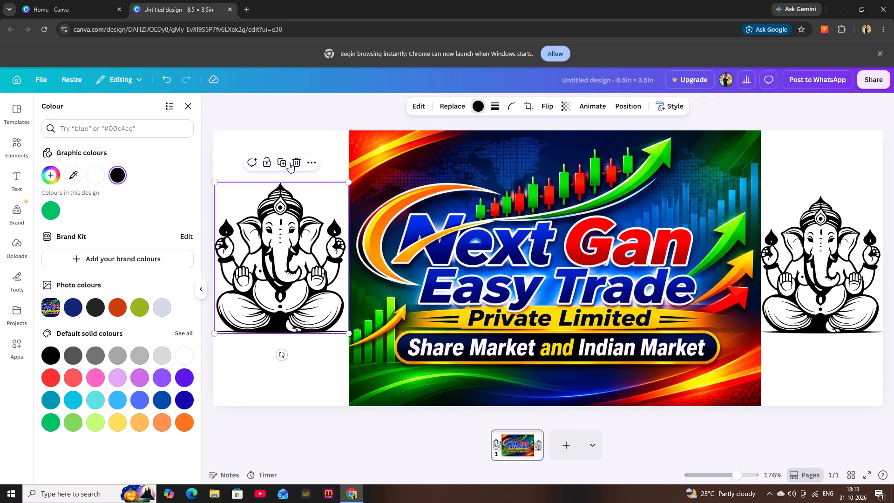
left_click(289, 163)
left_click(793, 243)
left_click(839, 176)
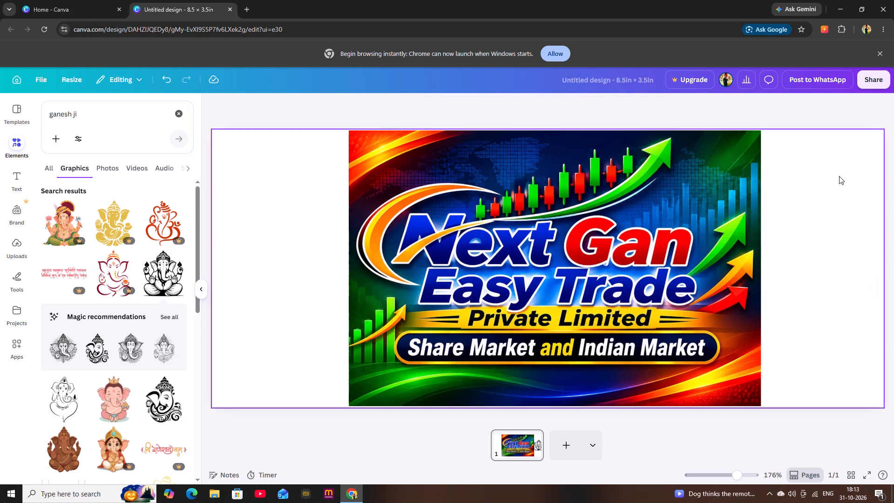
Search the elements for "khatu shyam ji" in place of "ganesh ji" and show all matching graphics.
left_click(174, 114)
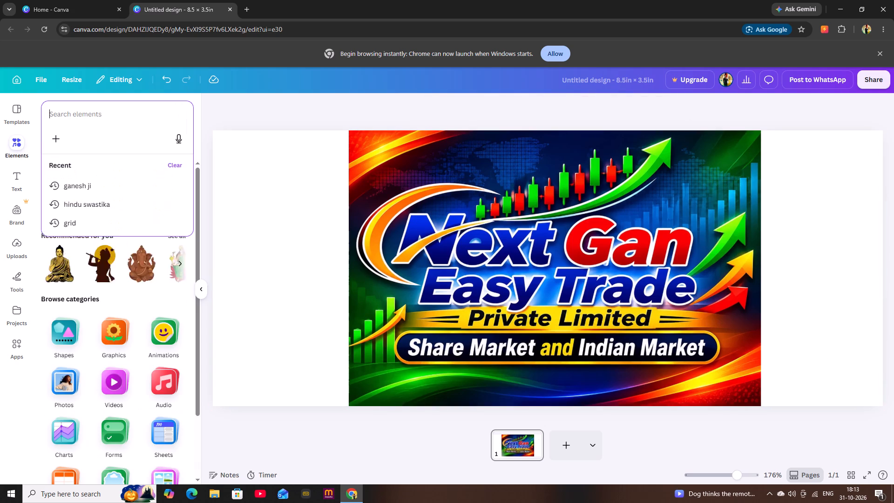
left_click(116, 116)
type("khatu")
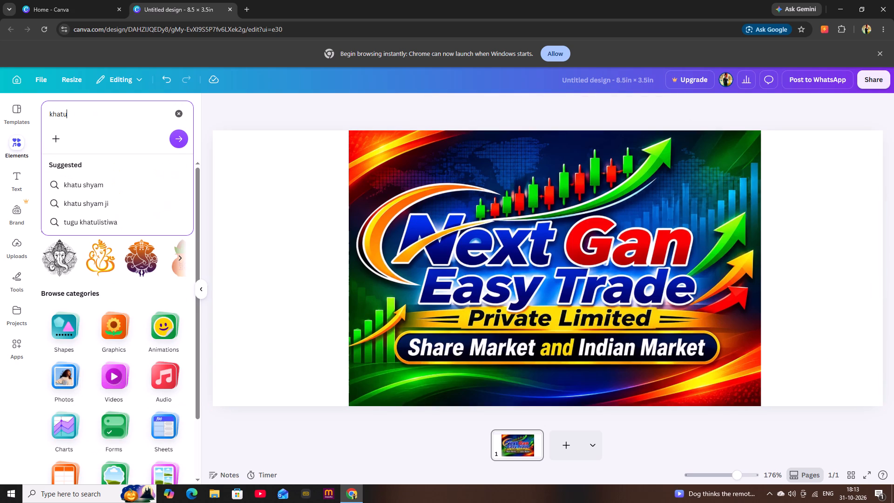
key("space")
type("shyam")
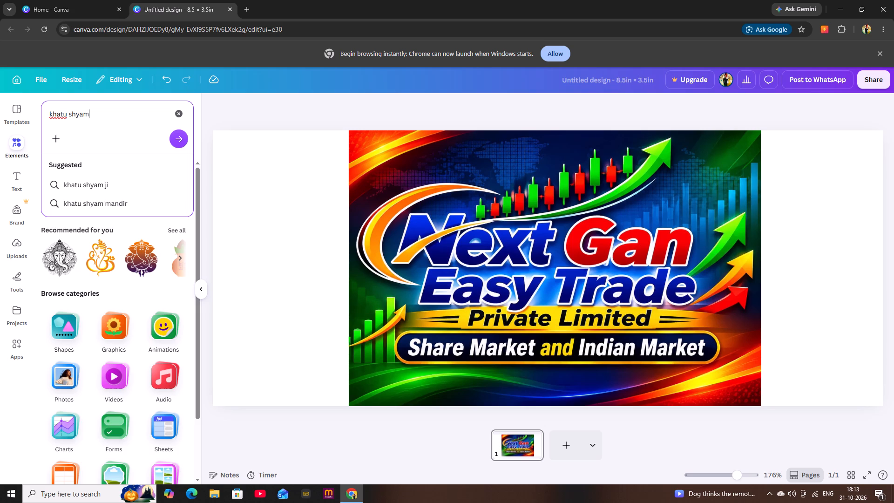
left_click(77, 189)
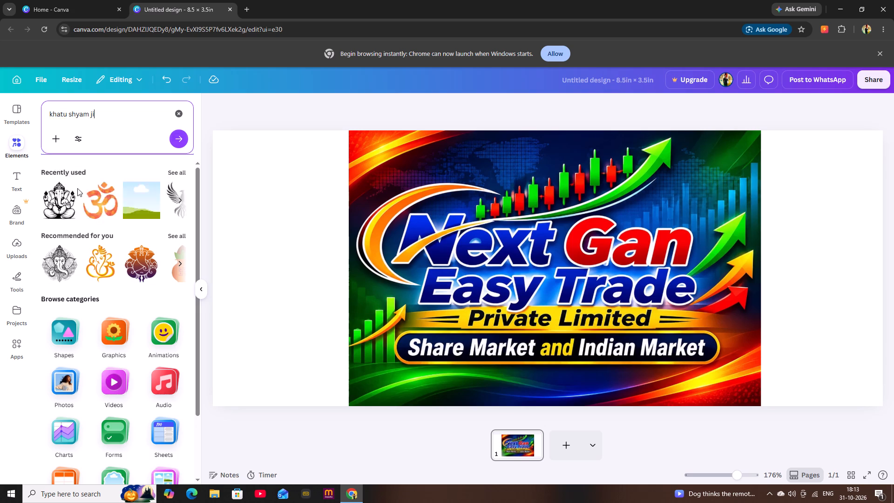
left_click(173, 194)
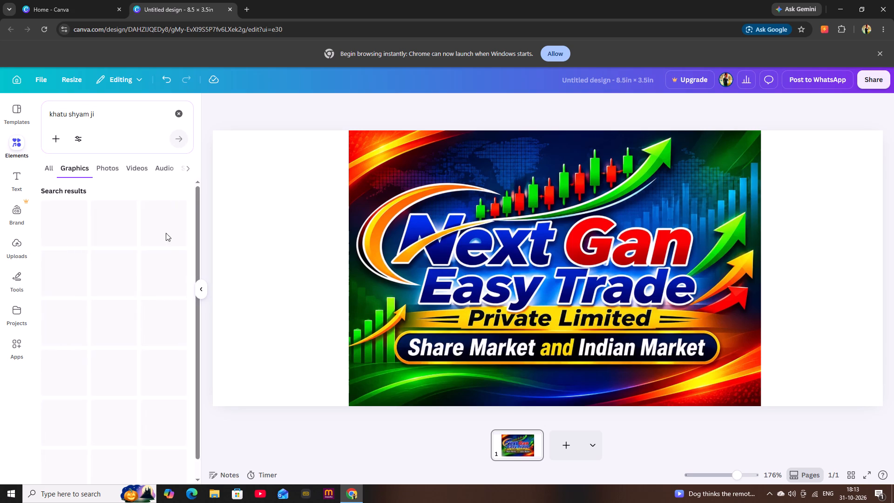
Look through the "khatu shyam ji" graphics for a figure suited to the blank strips beside the artwork.
scroll(154, 319, "down", 1)
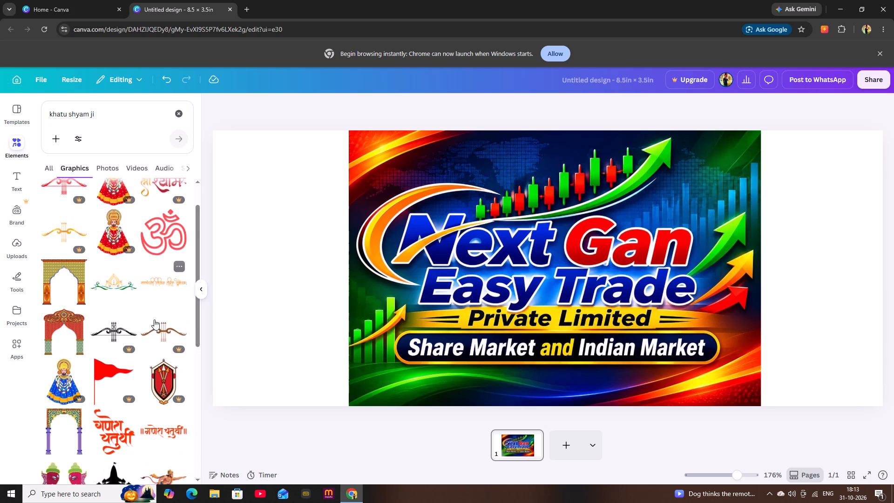
scroll(154, 321, "down", 4)
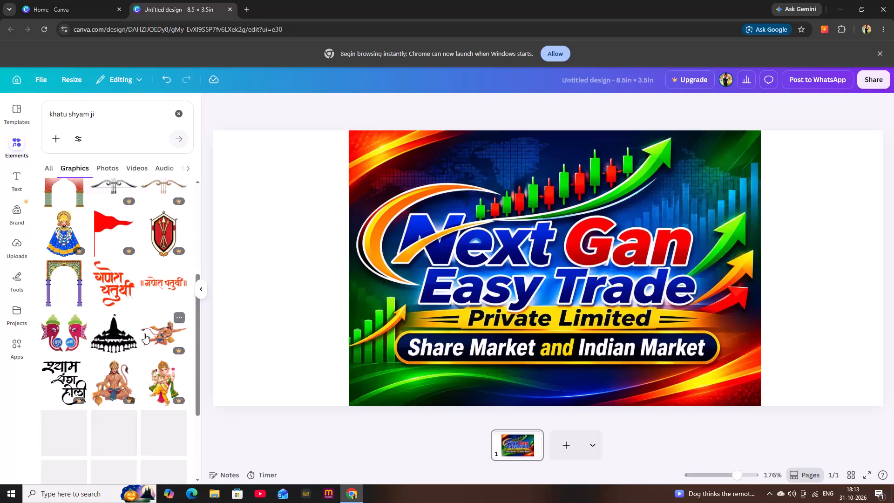
scroll(143, 333, "down", 2)
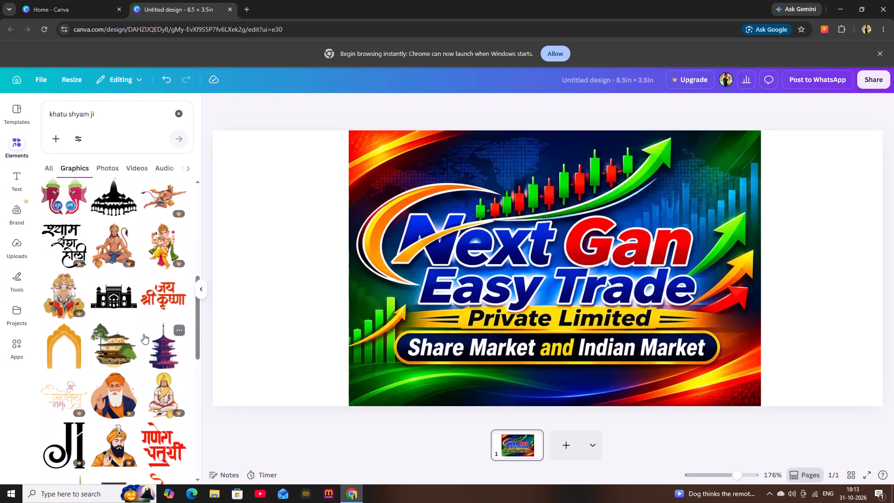
scroll(152, 336, "down", 1)
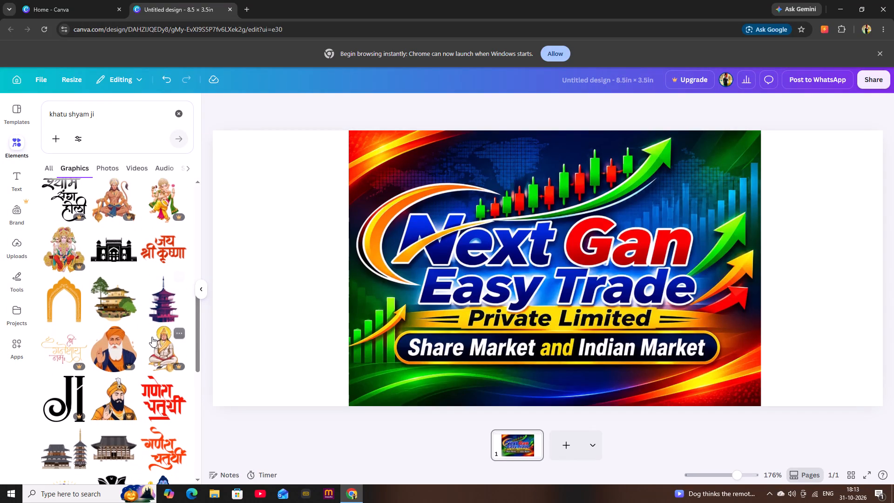
scroll(152, 337, "down", 5)
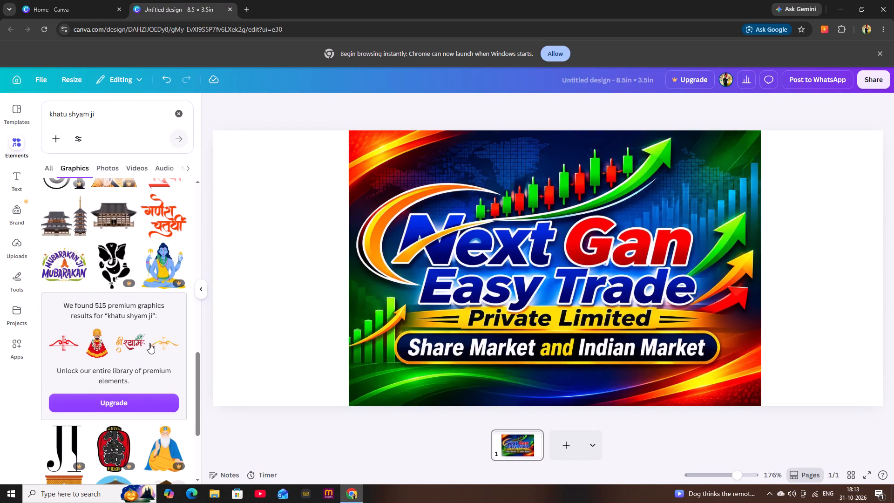
scroll(149, 345, "down", 4)
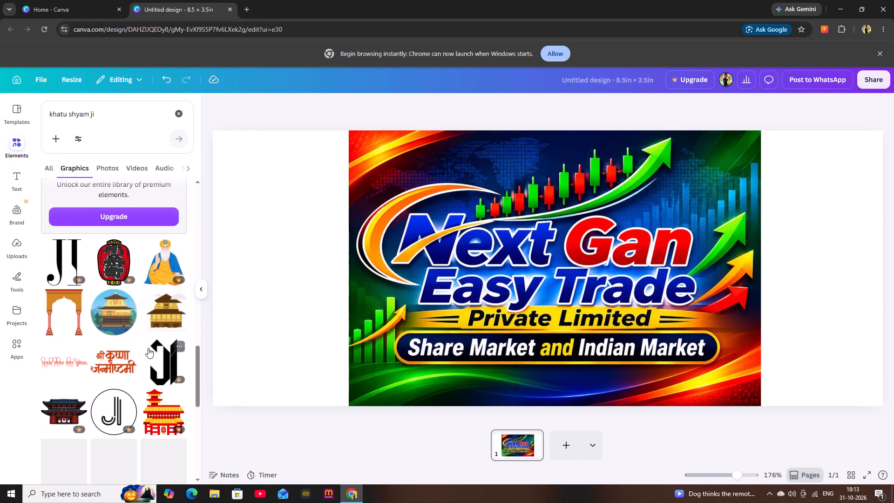
scroll(142, 346, "down", 5)
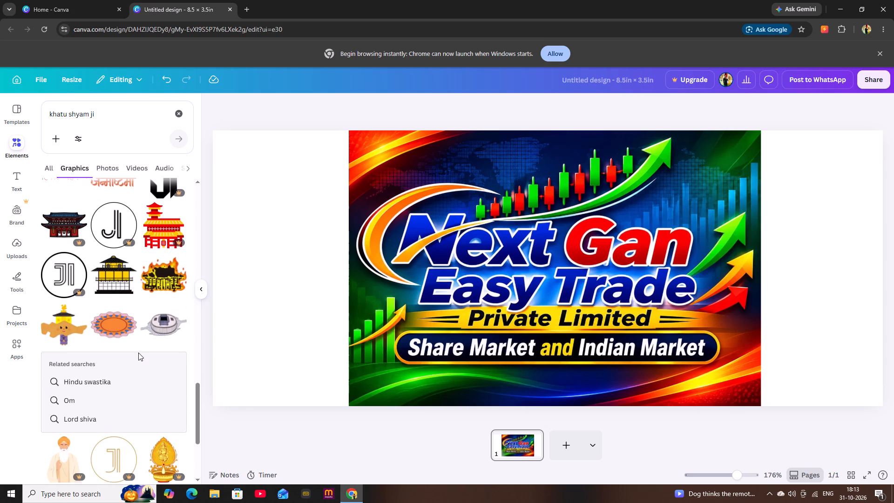
scroll(138, 353, "down", 6)
scroll(138, 353, "up", 8)
scroll(148, 343, "down", 1)
scroll(148, 336, "up", 1)
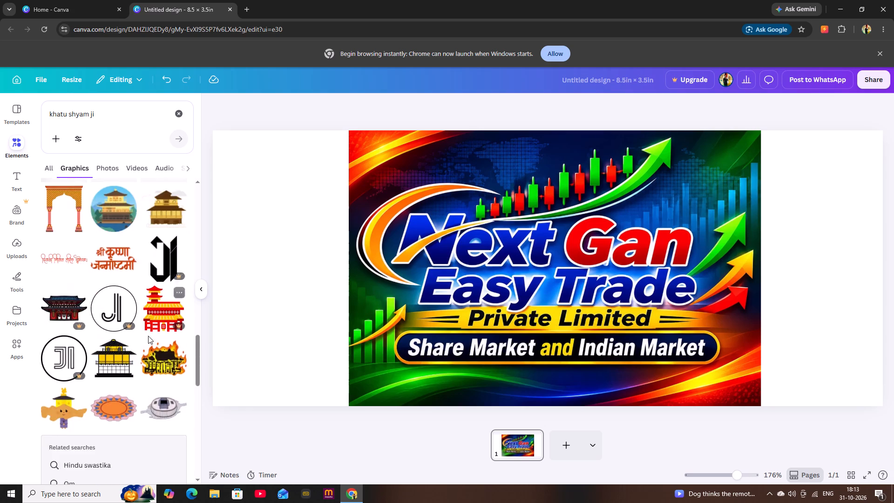
scroll(148, 336, "up", 5)
left_click_drag(196, 339, 196, 327)
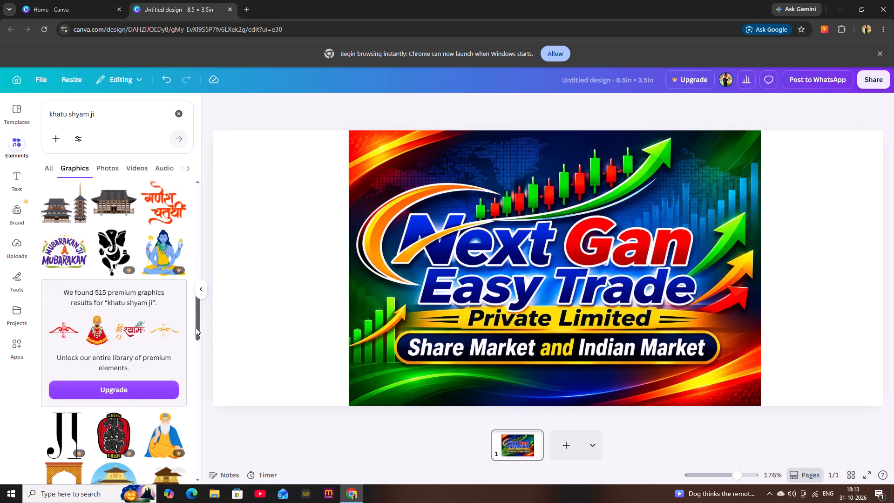
left_click_drag(196, 327, 190, 219)
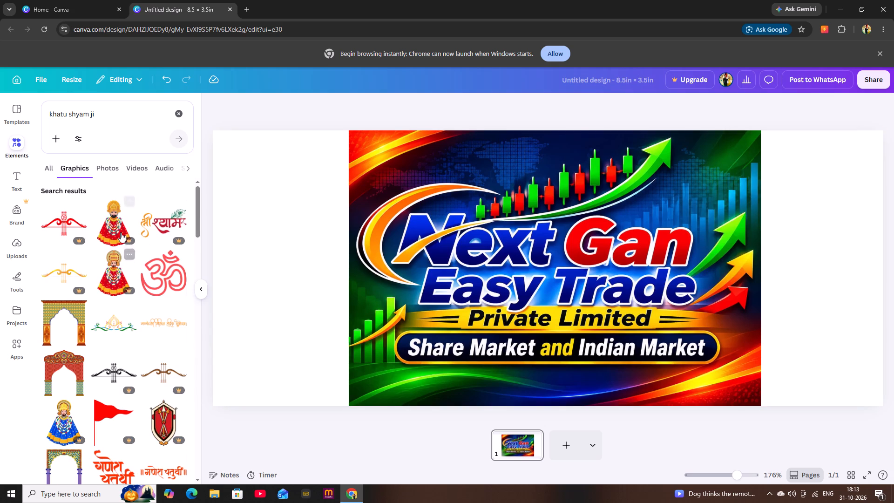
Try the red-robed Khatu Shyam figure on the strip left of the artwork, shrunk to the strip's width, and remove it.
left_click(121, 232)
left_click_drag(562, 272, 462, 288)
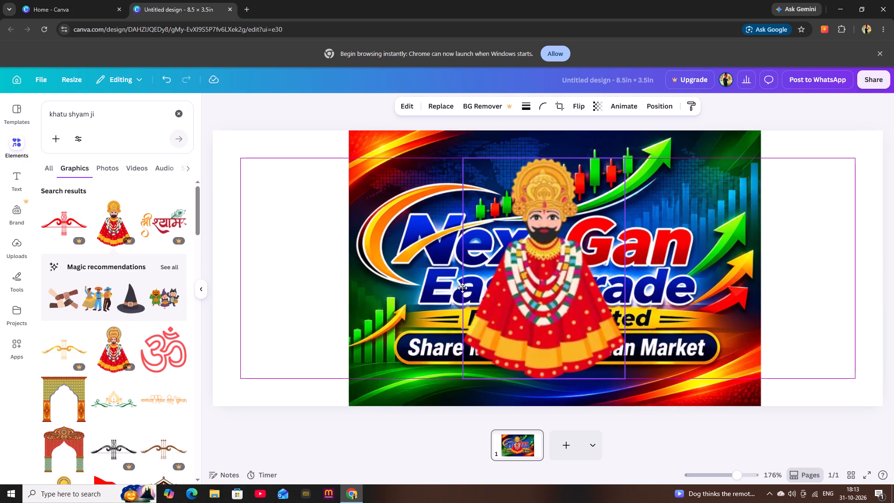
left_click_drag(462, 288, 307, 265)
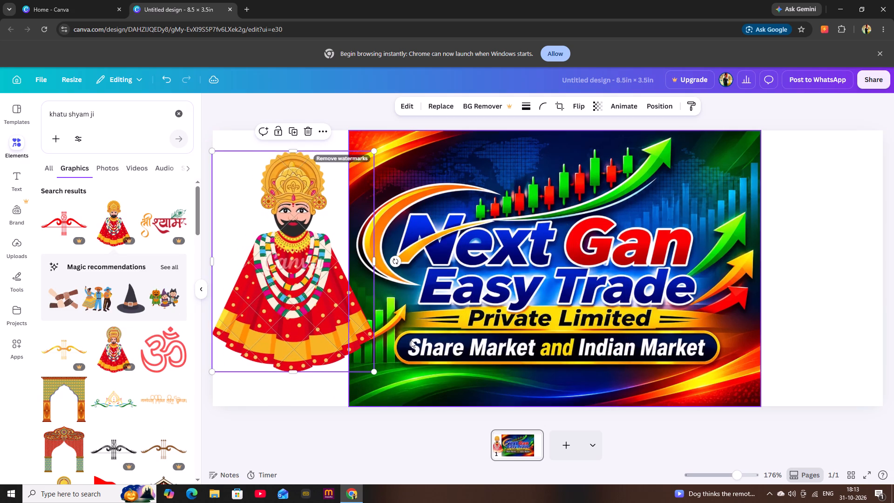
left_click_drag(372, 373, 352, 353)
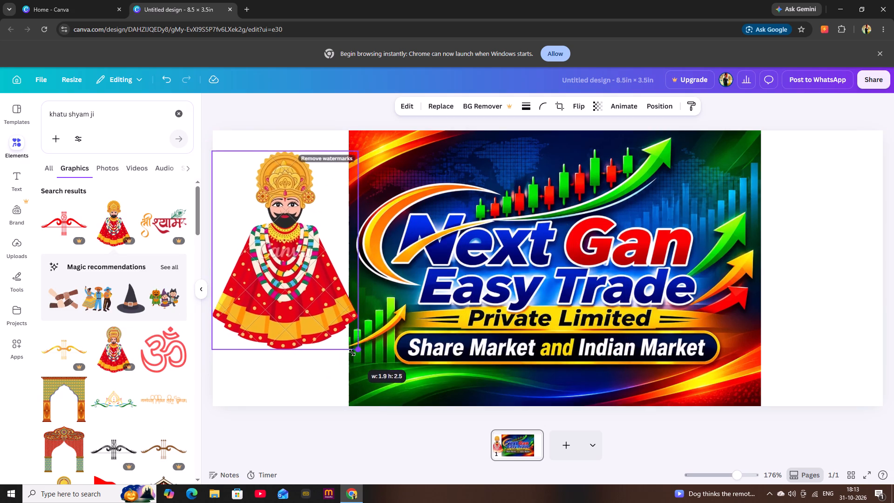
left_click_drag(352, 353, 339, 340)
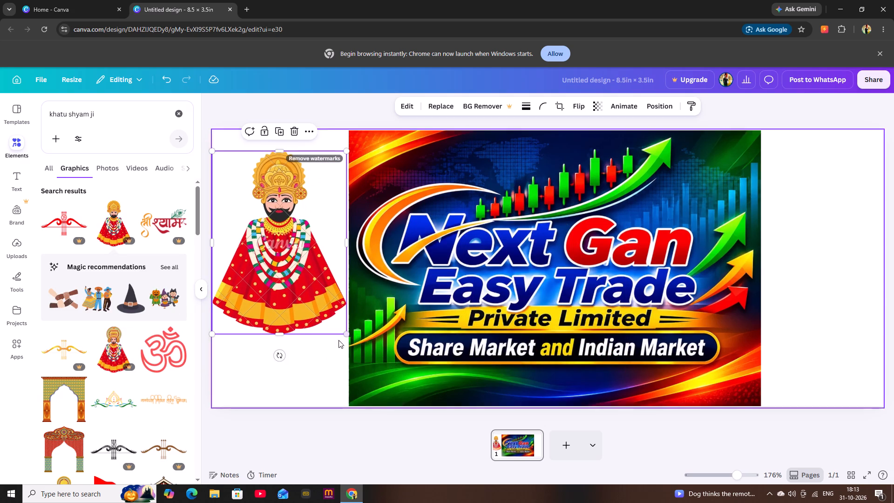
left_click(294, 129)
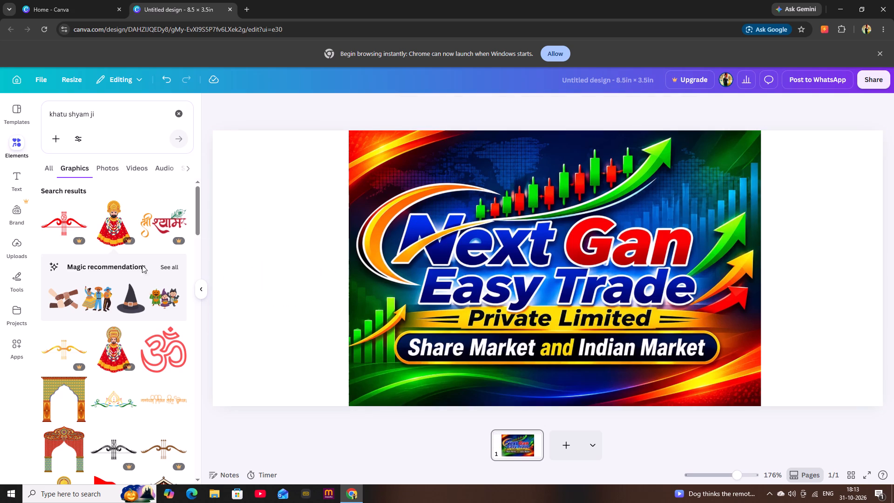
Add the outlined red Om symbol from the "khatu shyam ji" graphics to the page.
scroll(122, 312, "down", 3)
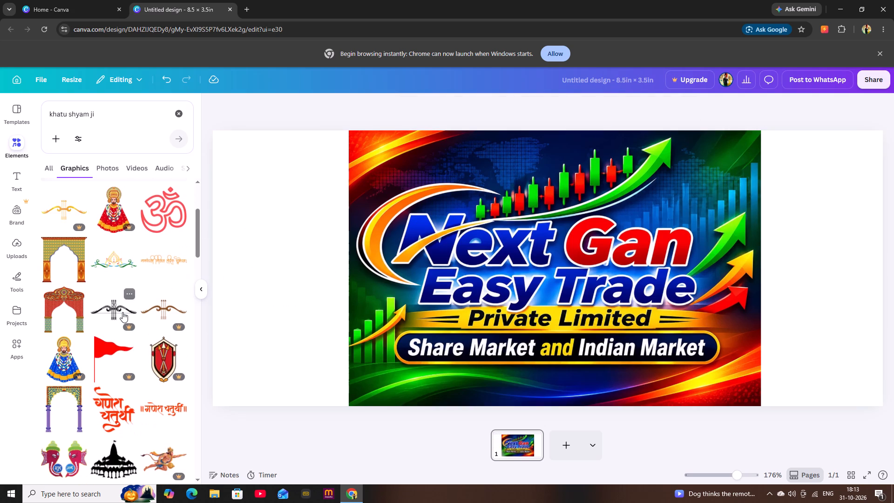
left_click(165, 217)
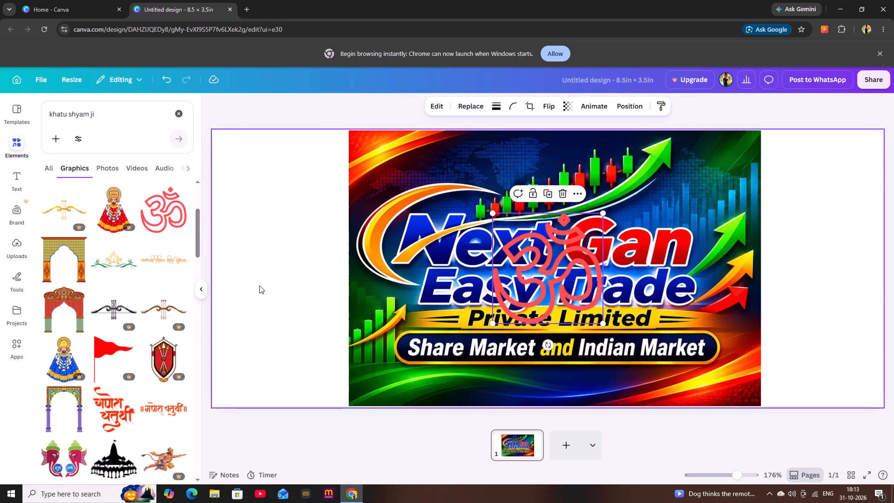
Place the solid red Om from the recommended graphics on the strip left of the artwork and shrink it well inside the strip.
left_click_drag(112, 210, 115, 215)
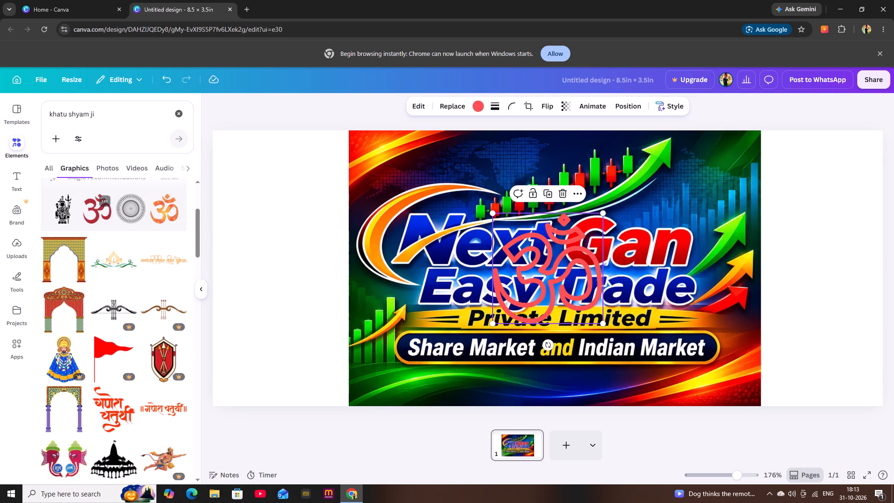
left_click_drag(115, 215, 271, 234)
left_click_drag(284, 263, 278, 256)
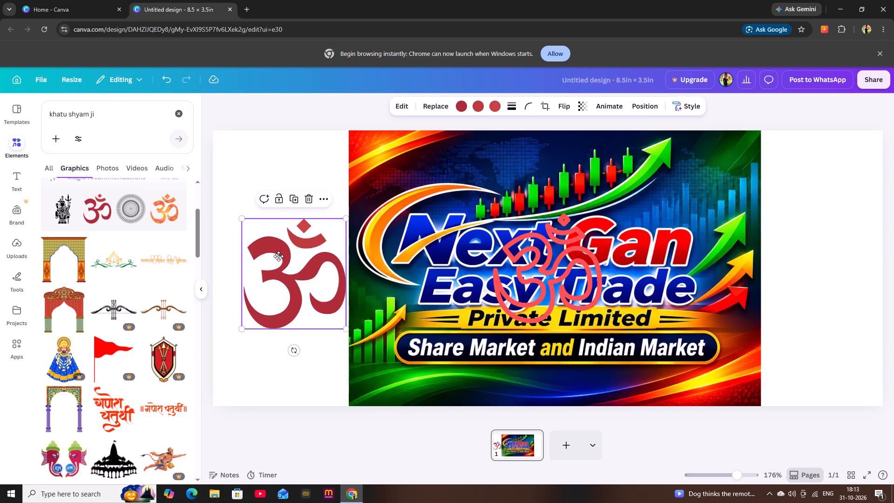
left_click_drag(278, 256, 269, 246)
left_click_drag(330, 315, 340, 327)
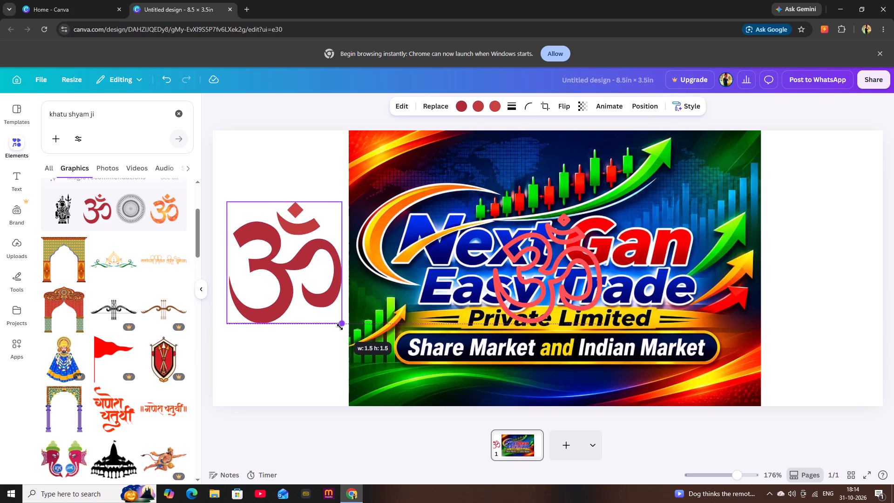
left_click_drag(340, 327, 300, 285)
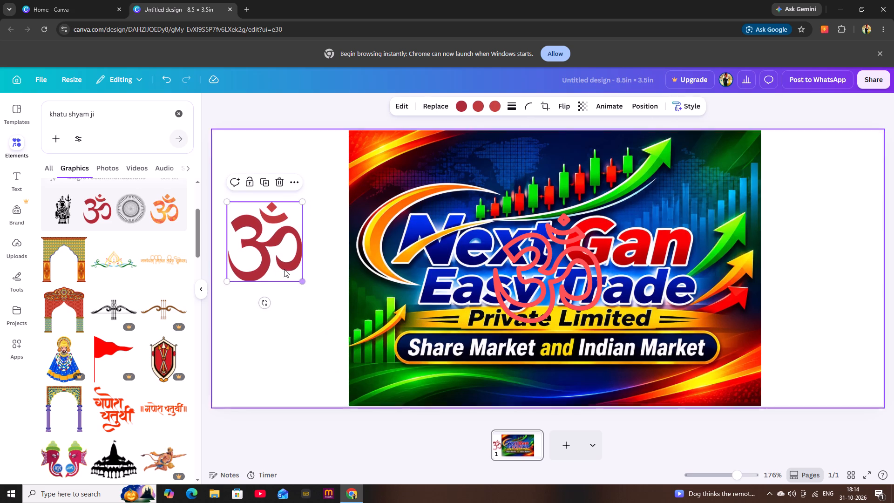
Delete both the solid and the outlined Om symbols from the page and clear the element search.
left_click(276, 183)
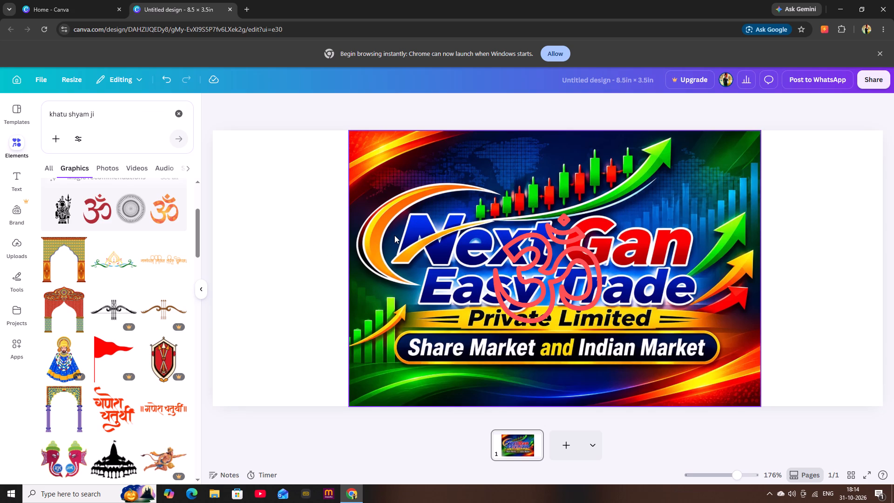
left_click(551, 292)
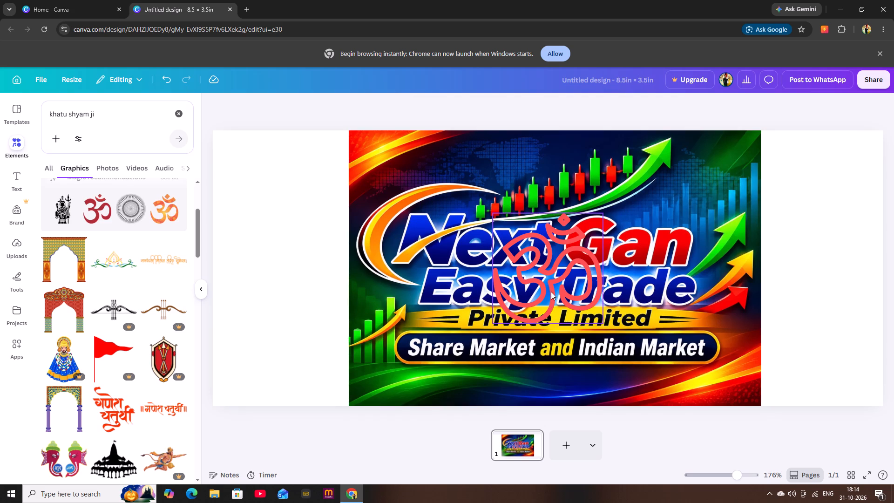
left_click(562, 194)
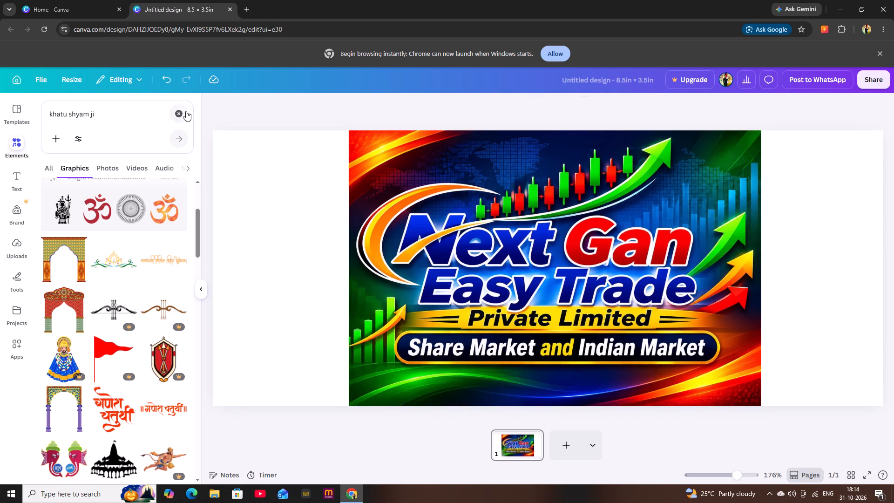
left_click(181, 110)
Close the Next Gan Easy Trade design and create a new blank design with custom size 8.5 × 3.5 in.
left_click(229, 11)
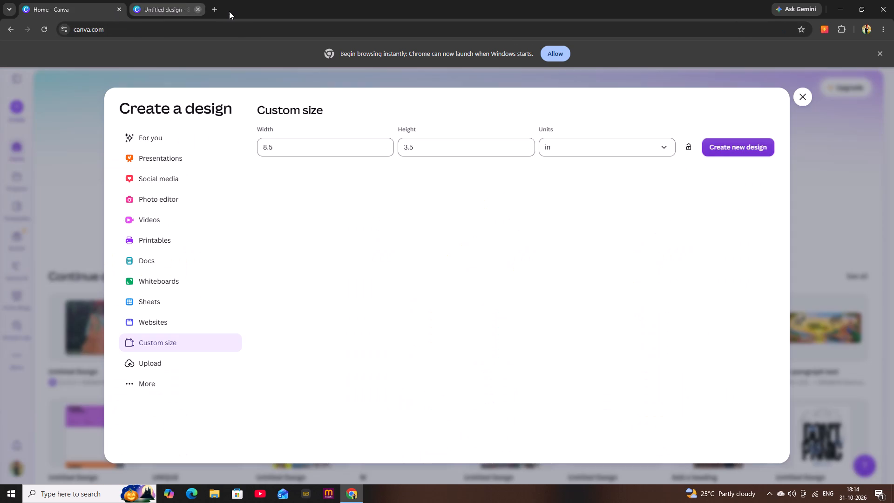
left_click(718, 152)
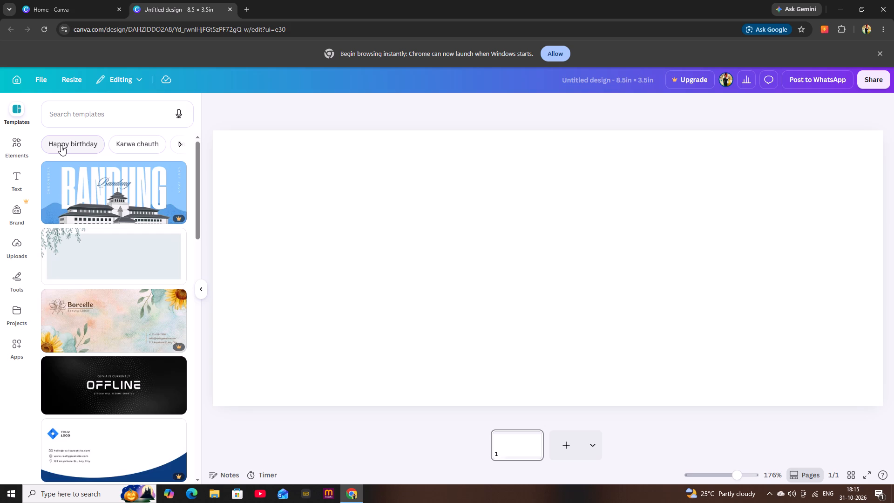
Return to the custom size settings on the Canva home page.
left_click(82, 9)
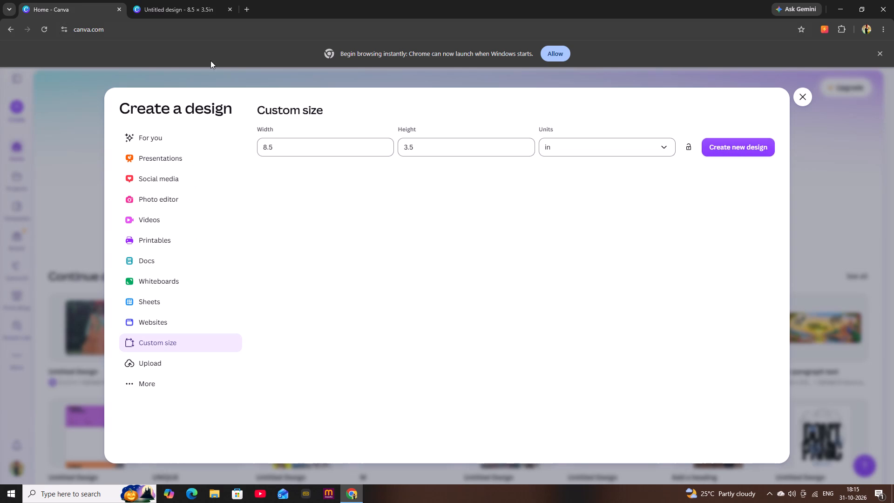
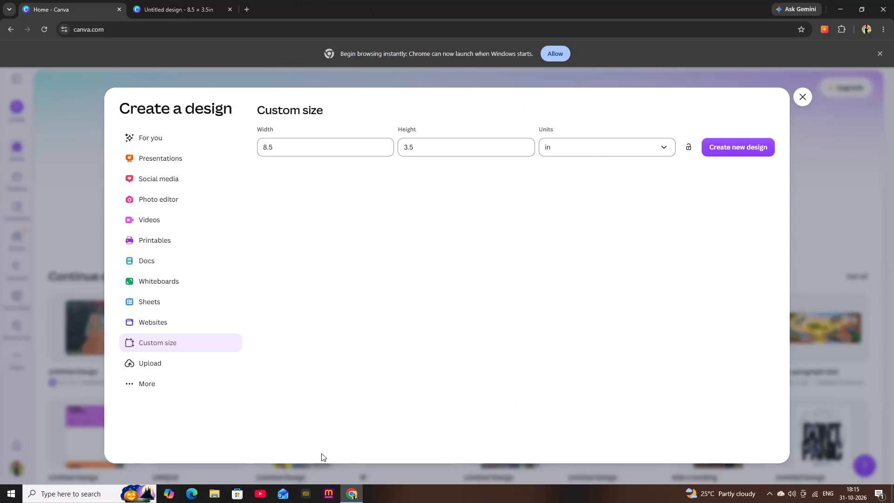
Switch from the custom size settings to Windows search and bring up its recent apps.
left_click(97, 494)
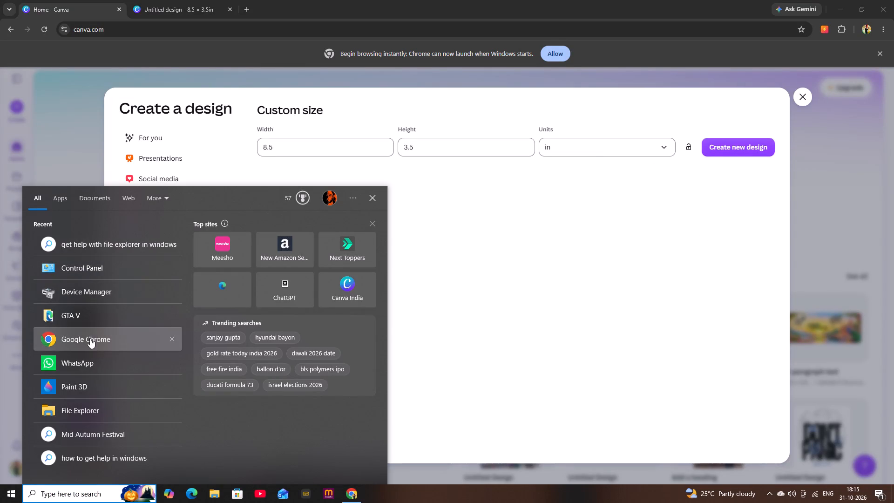
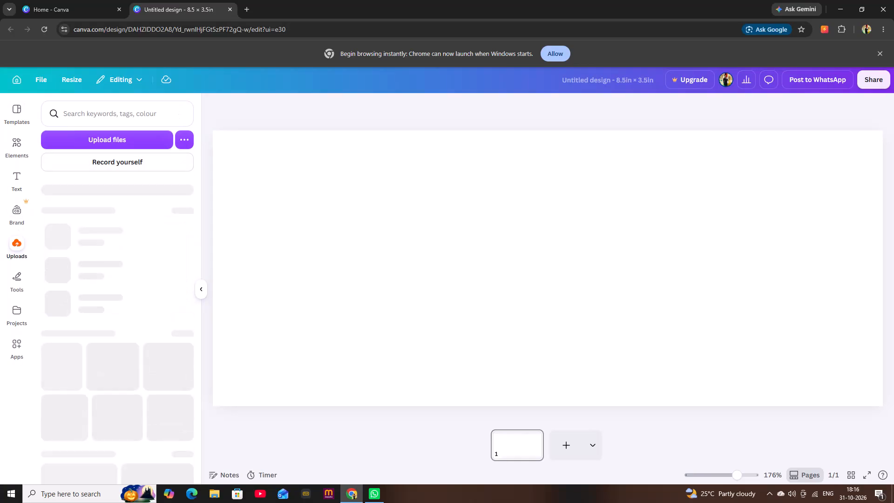
Upload the "WhatsApp Image 2026-10-31 at 6.07.02 PM" file from the Documents folder.
left_click(74, 136)
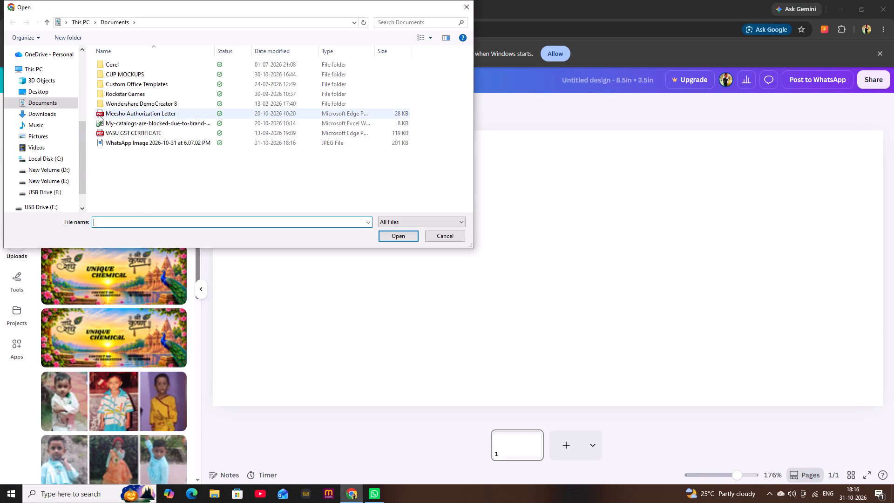
left_click(129, 150)
left_click(199, 143)
left_click(407, 234)
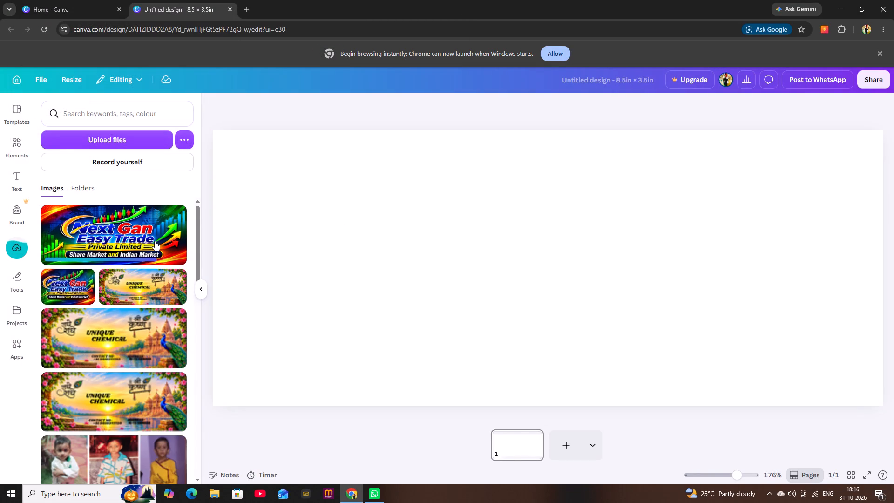
Place the uploaded Next Gan Easy Trade image on the blank page, enlarge it to about 6 × 2.5 in and centre it.
left_click_drag(106, 230, 125, 243)
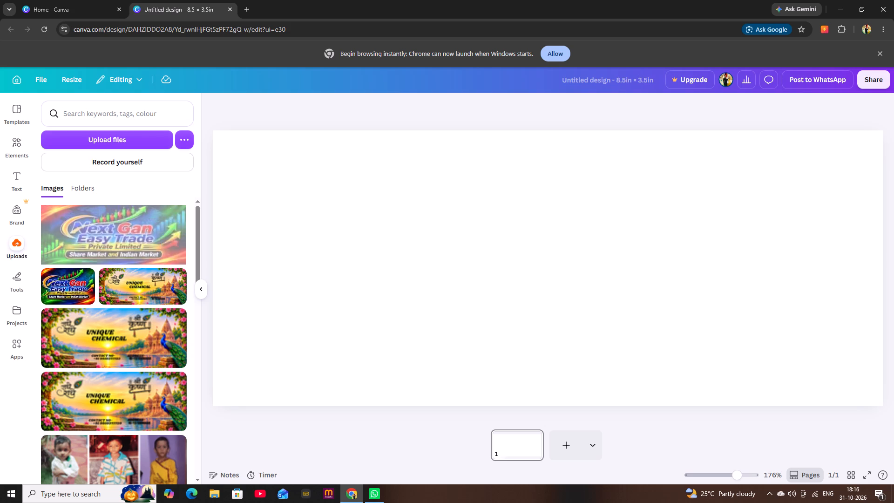
left_click_drag(125, 243, 391, 229)
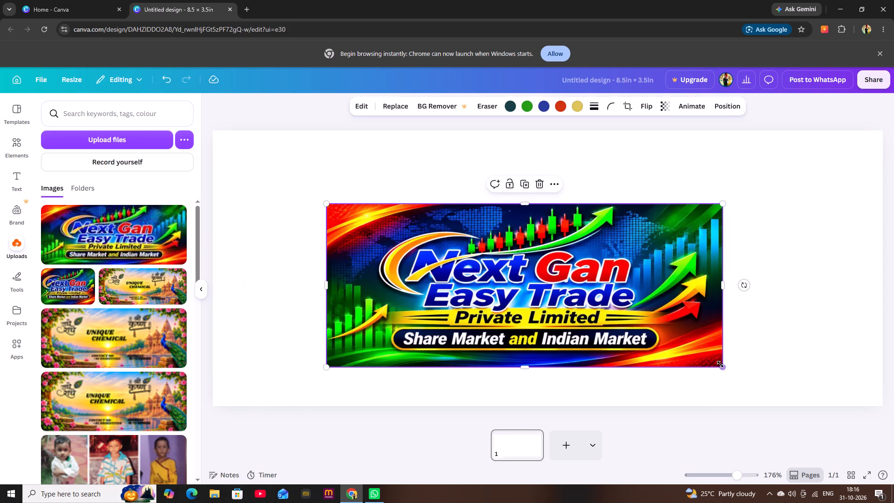
left_click_drag(724, 367, 824, 378)
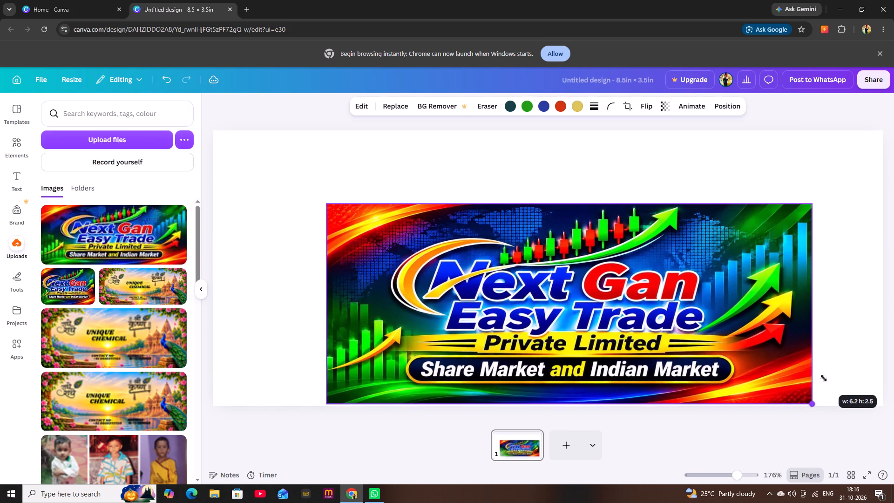
left_click_drag(824, 378, 820, 375)
left_click_drag(605, 302, 598, 267)
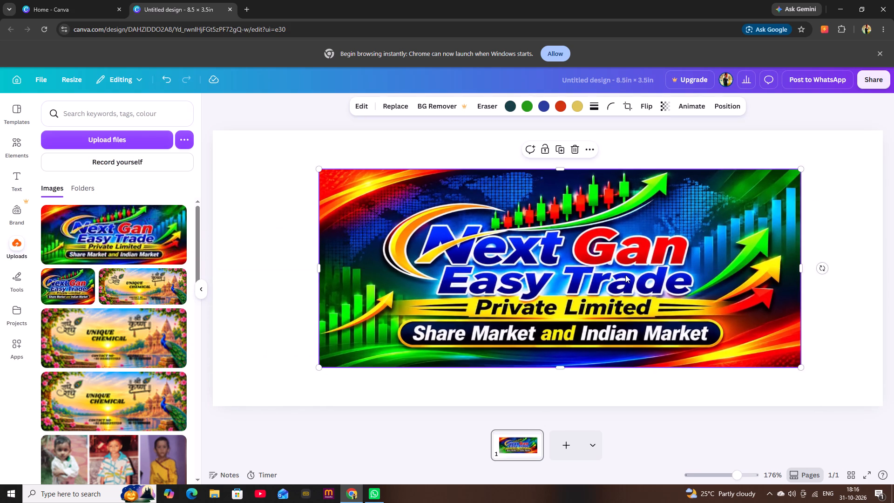
Enlarge the artwork until it reaches the page's right edge, and crop a strip off its left side.
left_click_drag(803, 365, 865, 400)
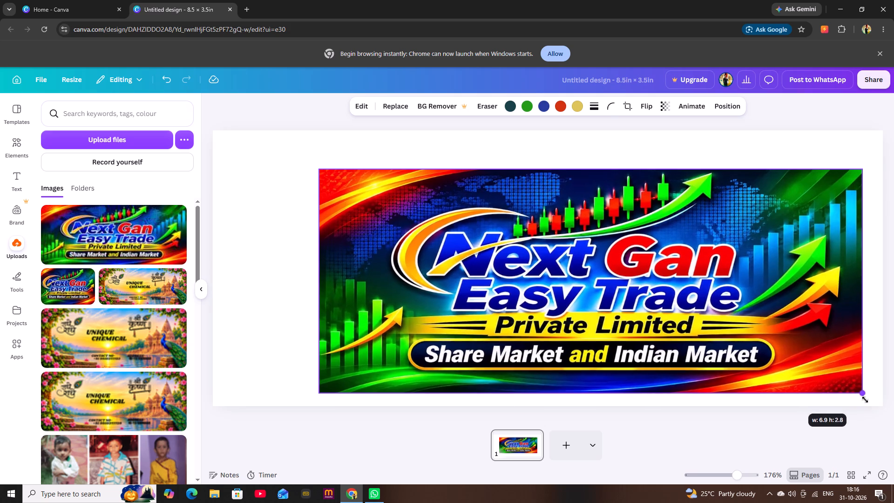
left_click_drag(865, 400, 879, 410)
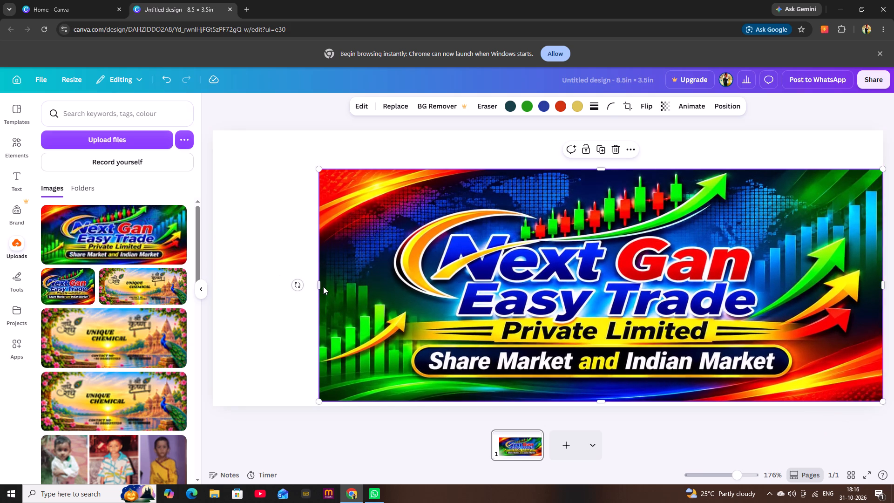
left_click(323, 286)
left_click(320, 285)
left_click_drag(320, 285, 332, 275)
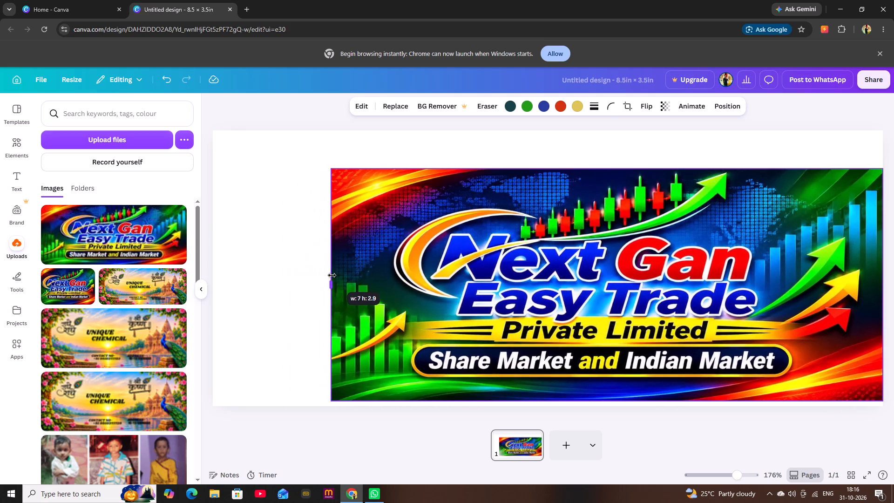
left_click_drag(332, 275, 355, 273)
Reposition the artwork and resize its corners and sides so it fills the whole 8.5 × 3.5 in page.
left_click_drag(560, 275, 494, 255)
left_click_drag(817, 377, 842, 388)
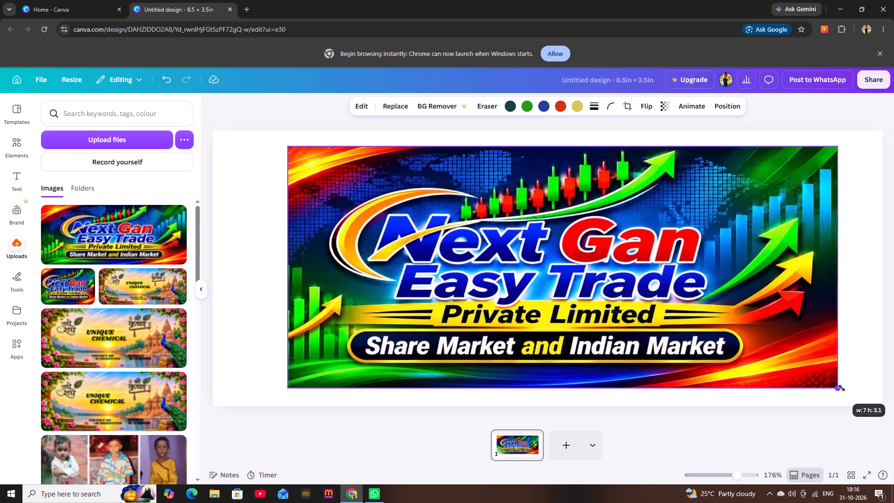
left_click_drag(842, 388, 877, 405)
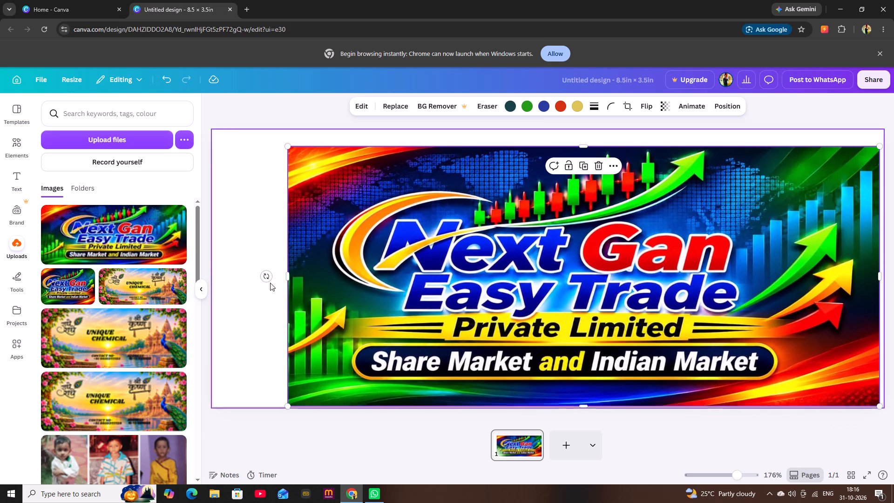
left_click_drag(289, 148, 251, 137)
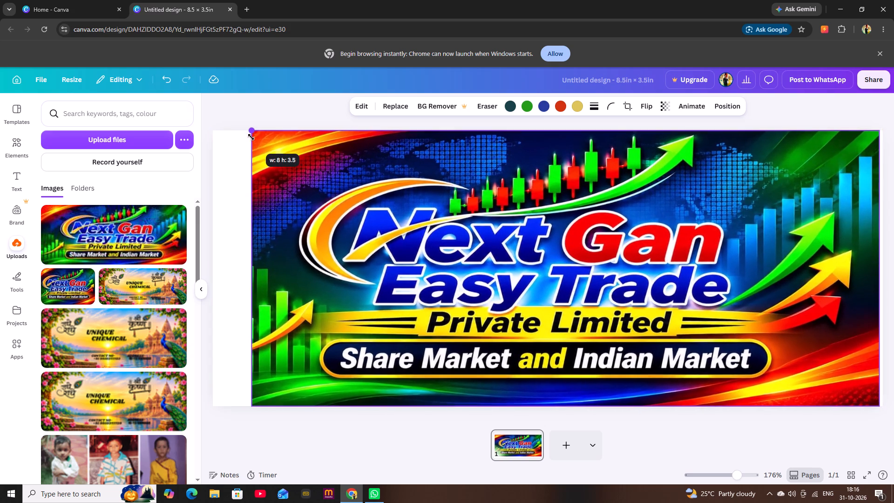
left_click_drag(251, 137, 244, 148)
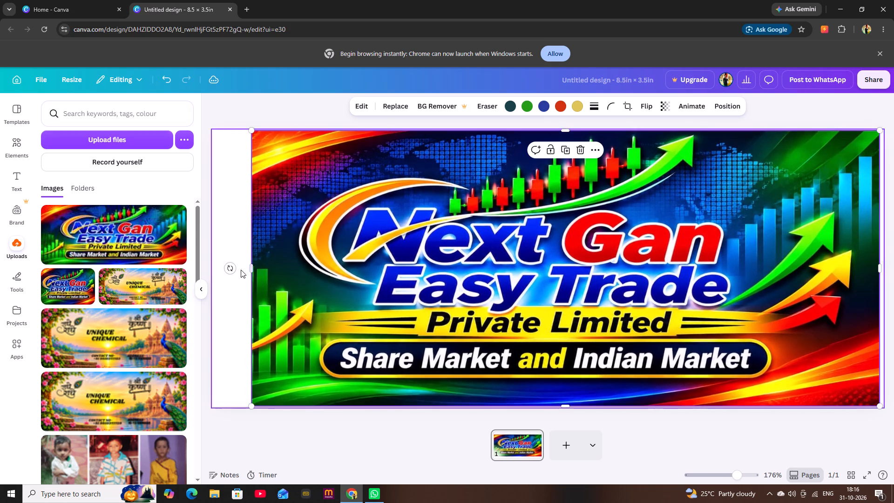
left_click_drag(252, 267, 210, 266)
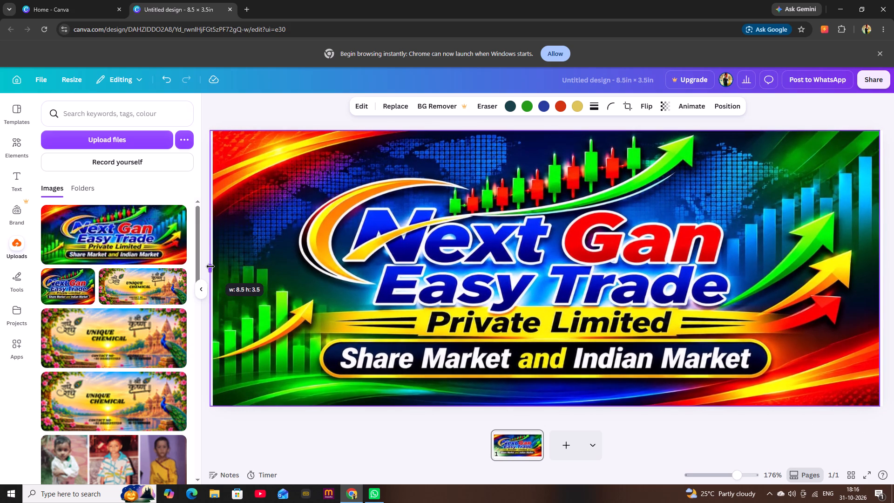
left_click_drag(210, 266, 214, 268)
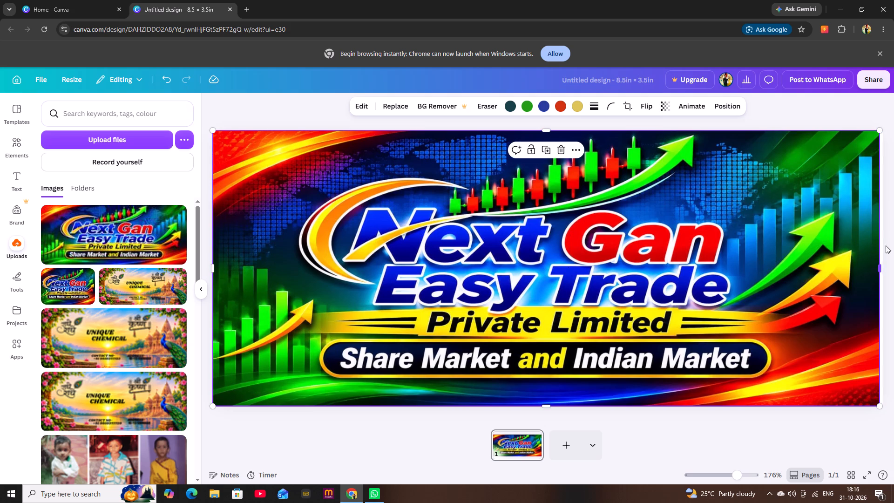
left_click_drag(877, 269, 883, 269)
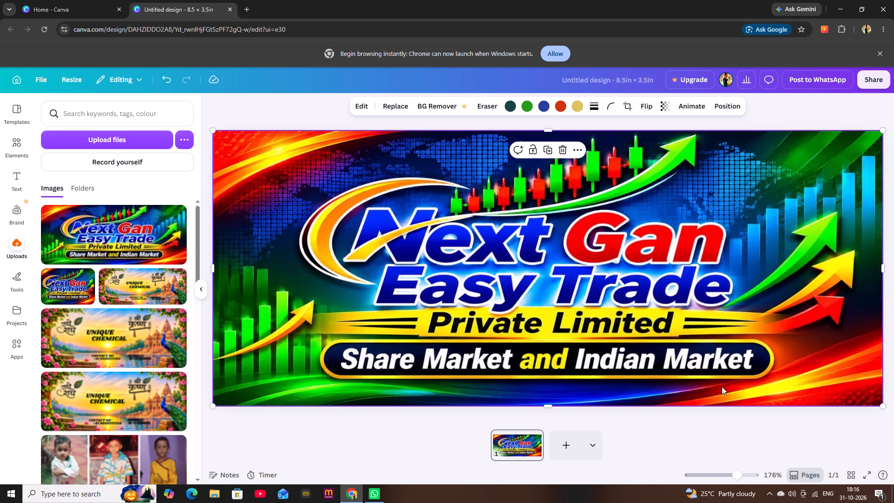
Collapse the uploaded images area and deselect the artwork to examine the full page.
left_click(639, 428)
left_click(636, 427)
left_click(195, 292)
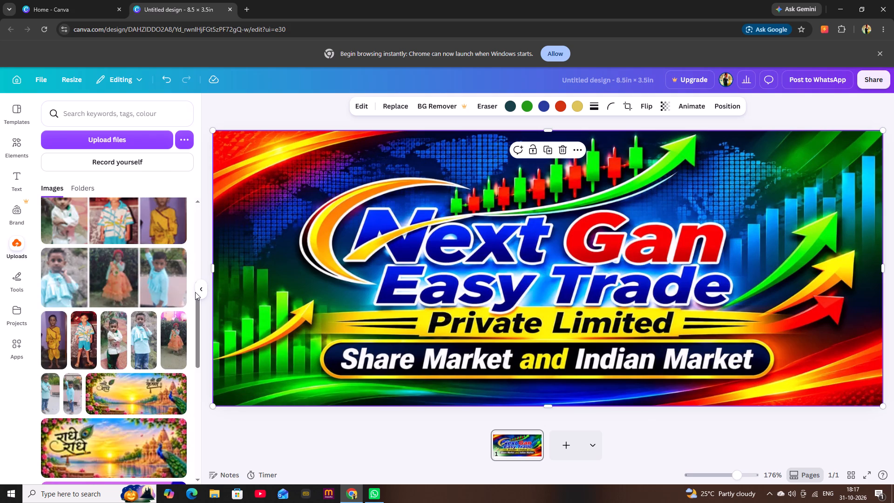
left_click(199, 290)
left_click(335, 470)
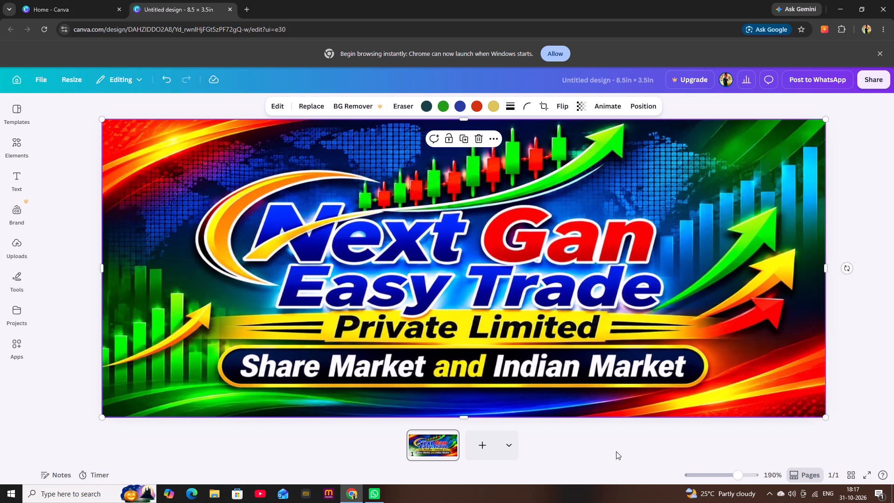
left_click(616, 451)
left_click(893, 312)
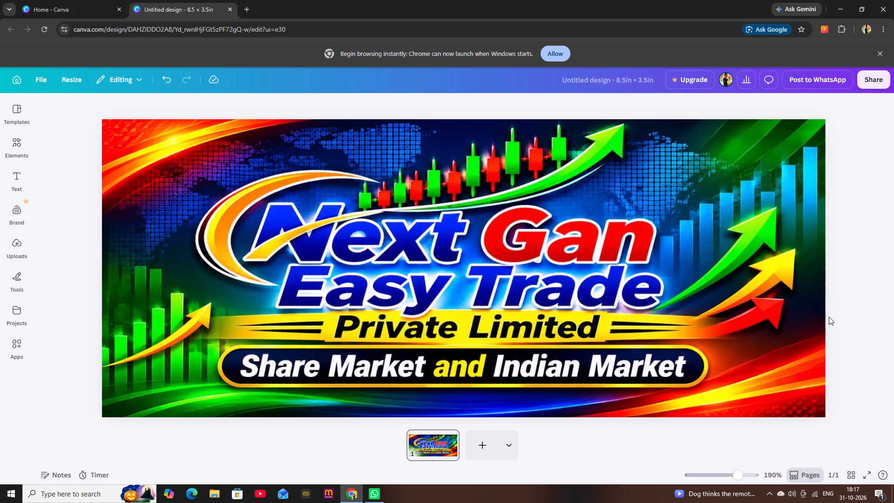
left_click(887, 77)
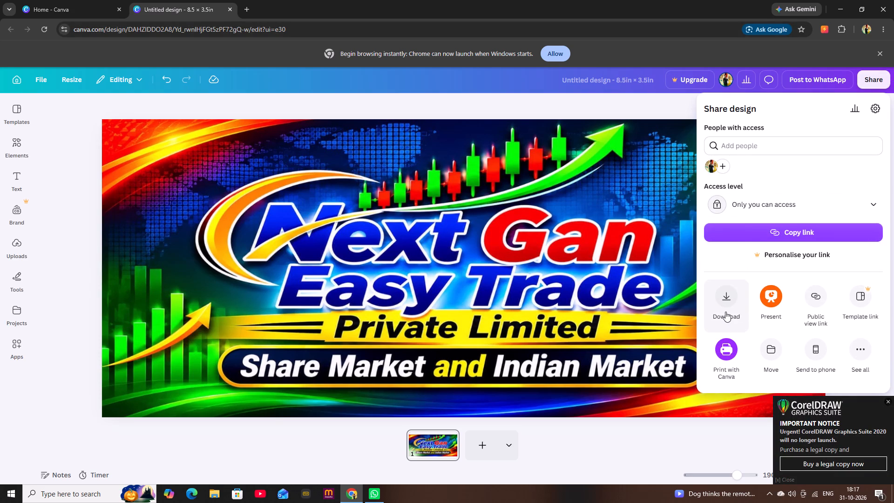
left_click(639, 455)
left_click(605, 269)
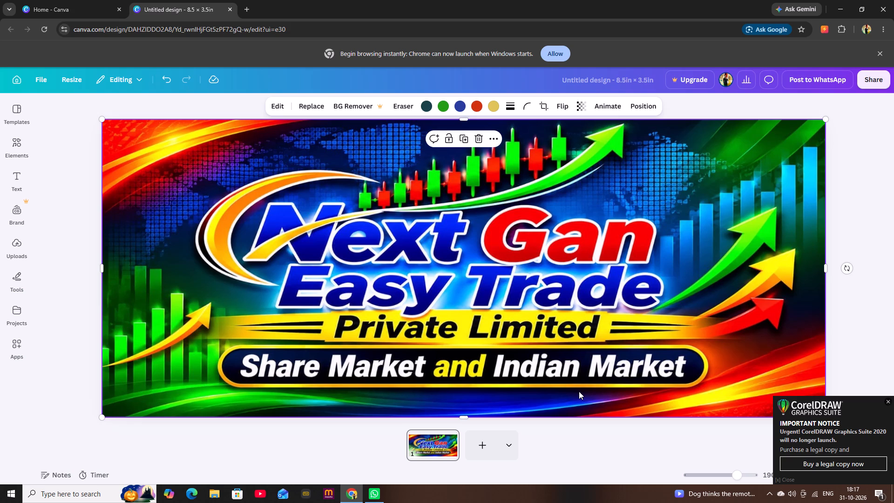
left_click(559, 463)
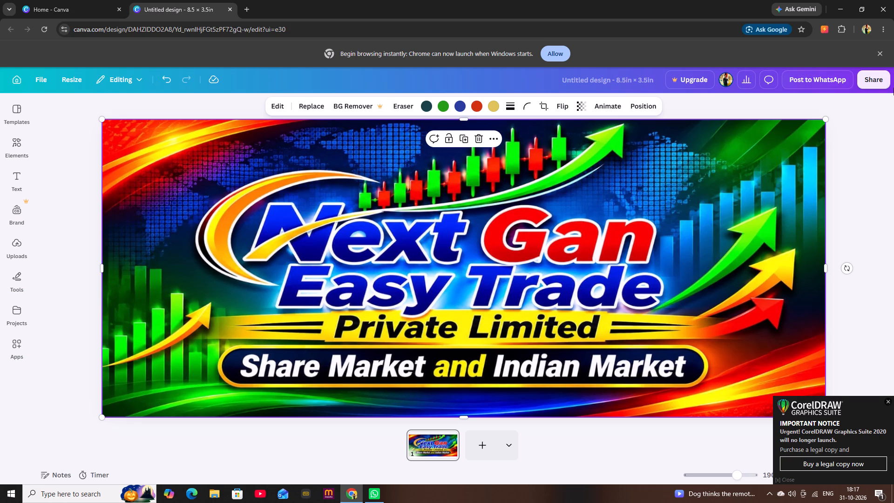
left_click(888, 80)
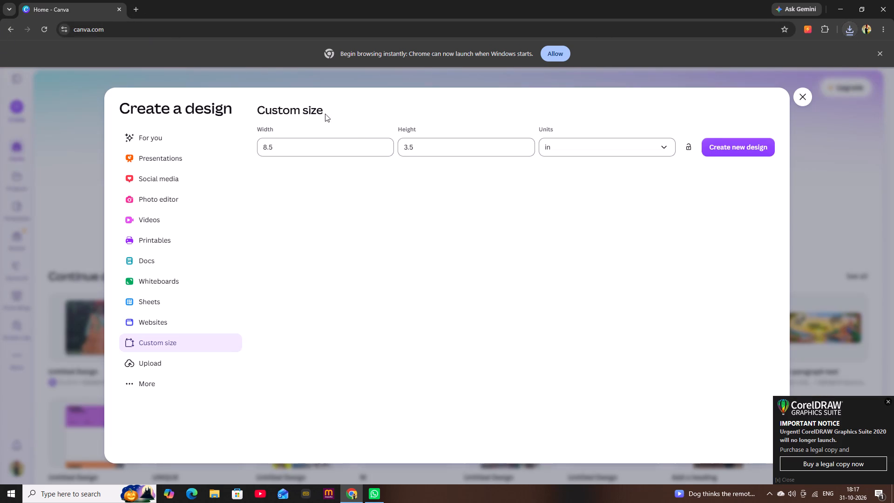
left_click(324, 143)
key("BackSpace")
type("27")
left_click(417, 146)
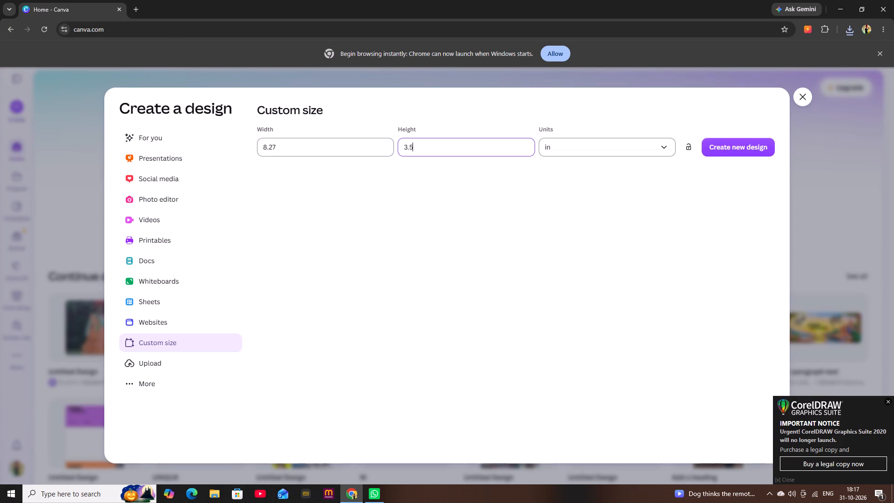
key("BackSpace")
key("BackSpace")
key("BackSpace")
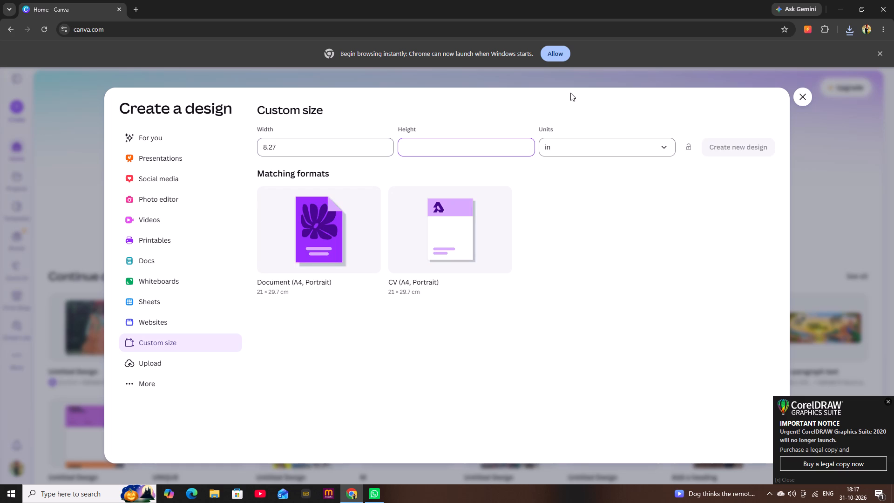
scroll(570, 93, "up", 1)
left_click(801, 96)
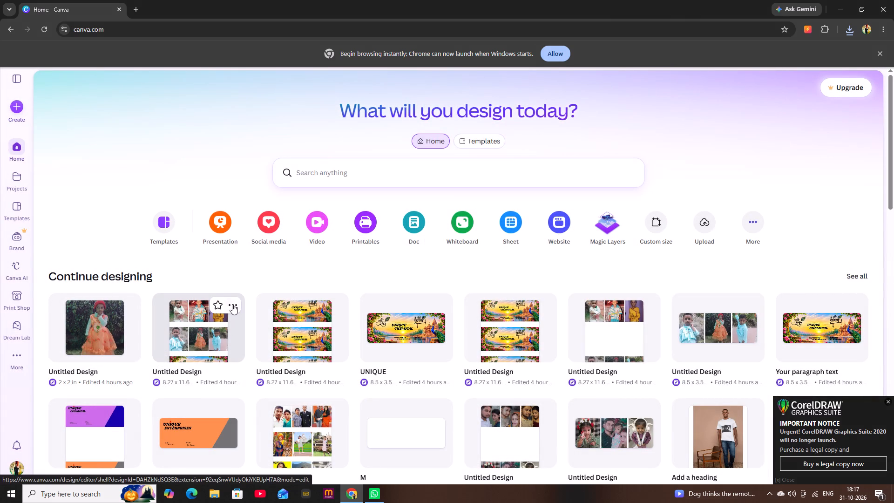
Check the dimensions in the details of the recent untitled design with children's photos in rows.
left_click(232, 304)
left_click(281, 280)
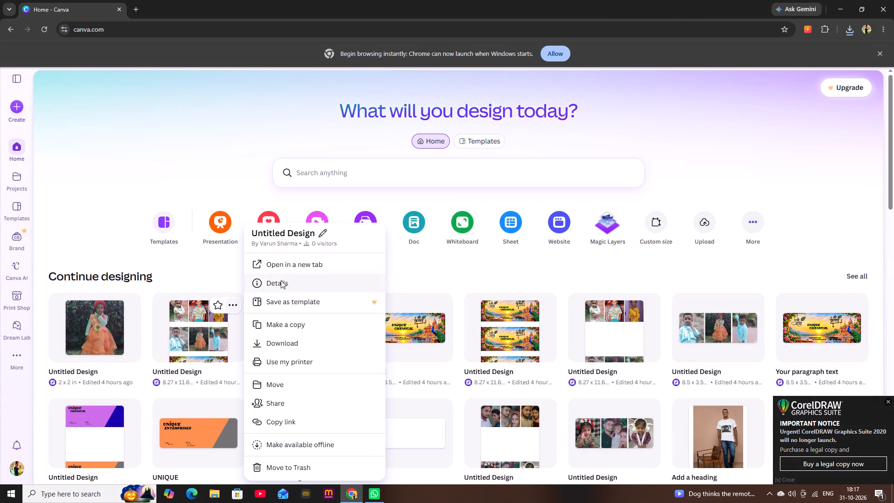
scroll(806, 282, "down", 1)
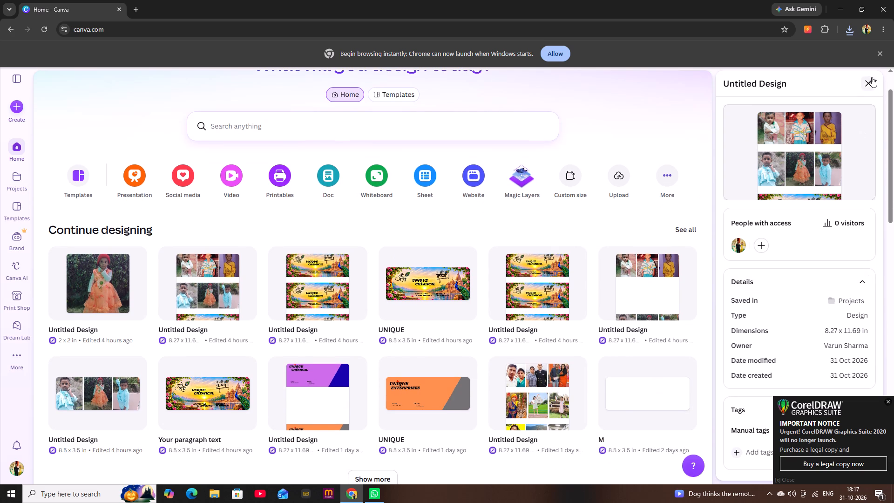
left_click(872, 77)
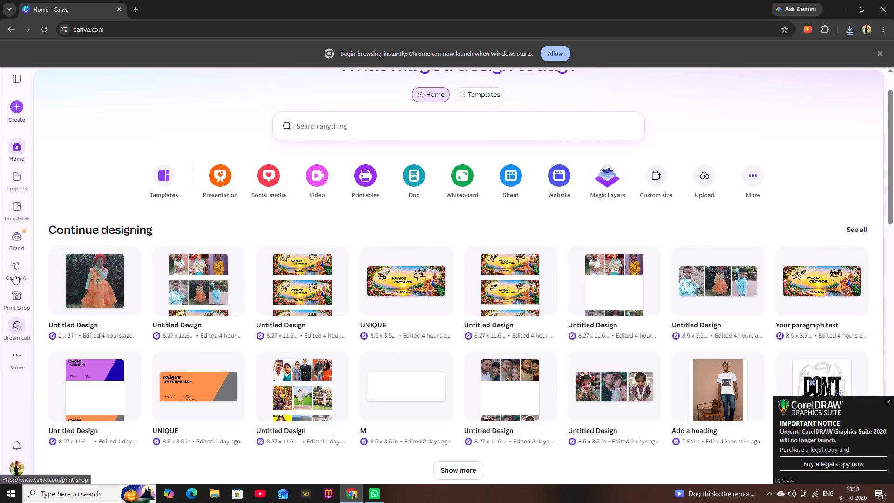
Create a new custom-size design with a height of 11.69 in, keeping the 8.27 in width.
left_click(17, 107)
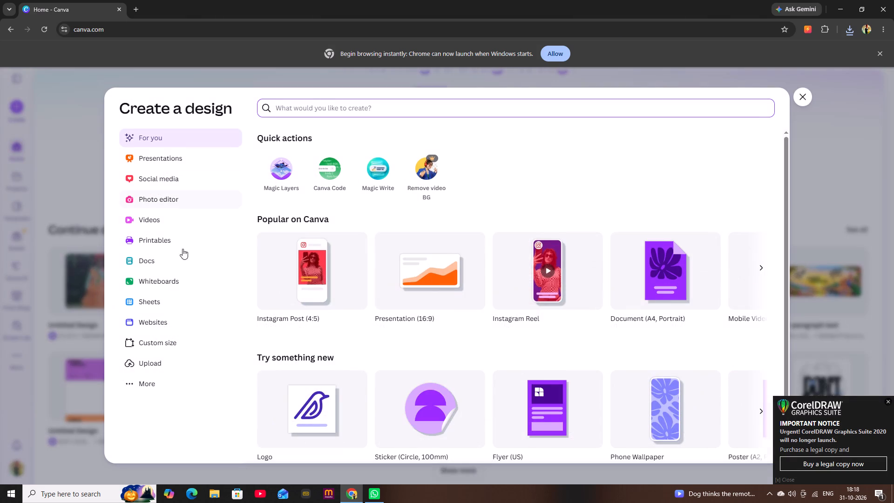
left_click(170, 345)
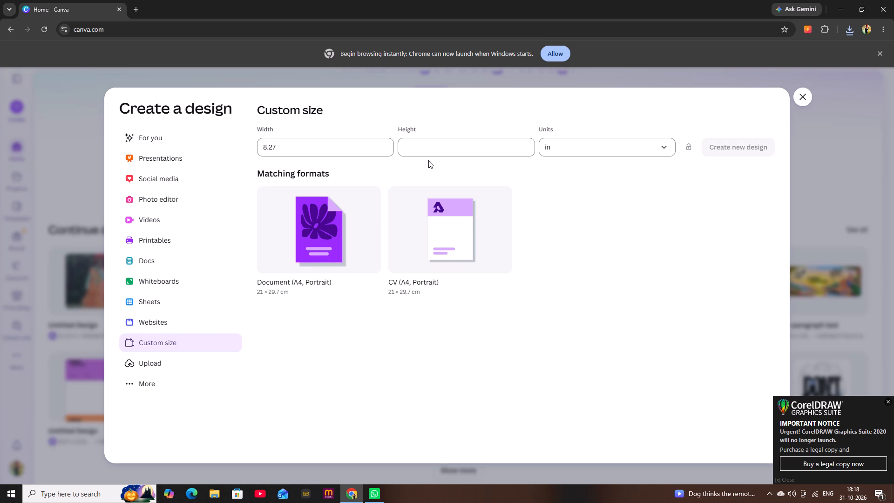
left_click(428, 160)
left_click(438, 149)
type("11.69")
left_click(743, 138)
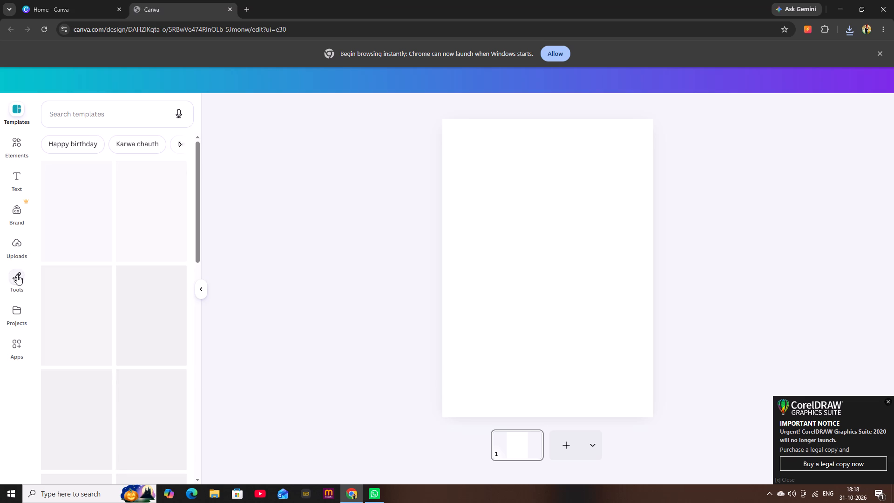
Start a file upload for the new design and browse to the Downloads folder.
left_click(21, 239)
left_click(77, 136)
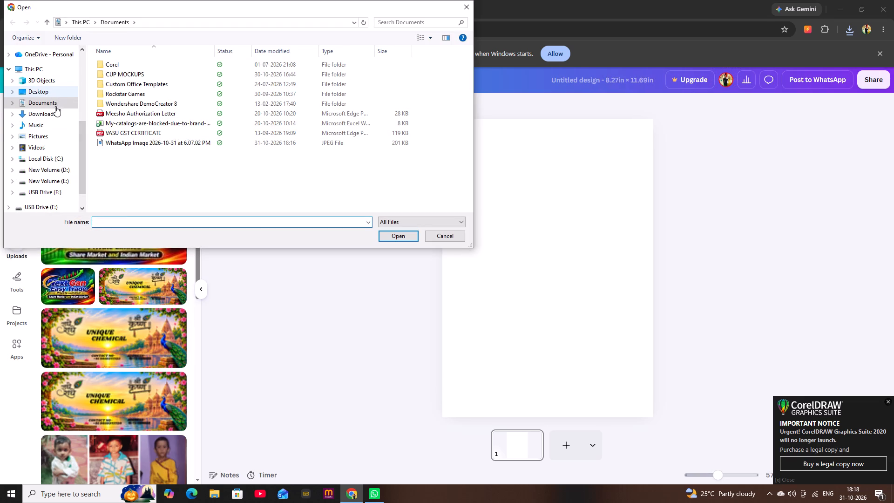
left_click(54, 113)
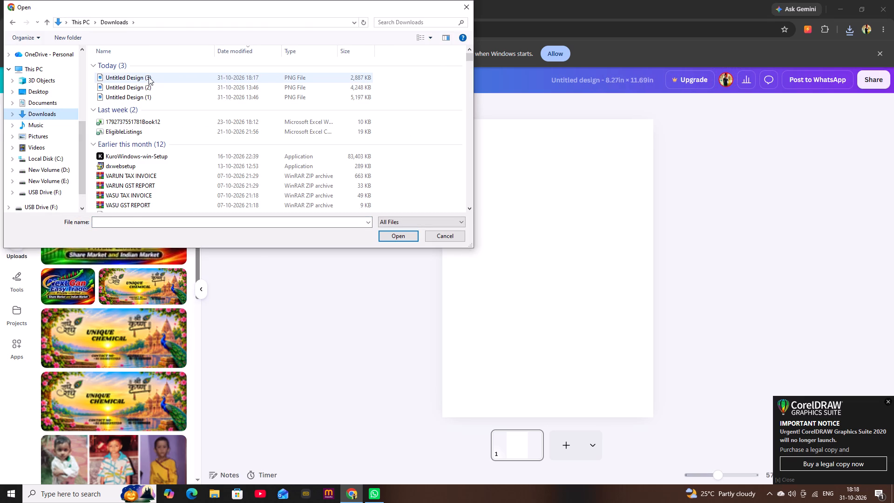
Upload Untitled Design (3) from Downloads and place the Next Gan Easy Trade banner on the blank page.
left_click(149, 77)
left_click(397, 236)
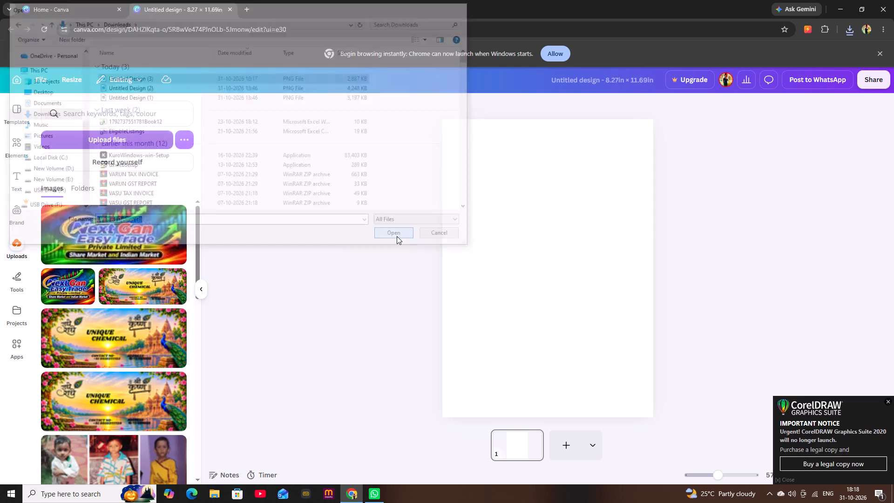
left_click_drag(129, 242, 251, 263)
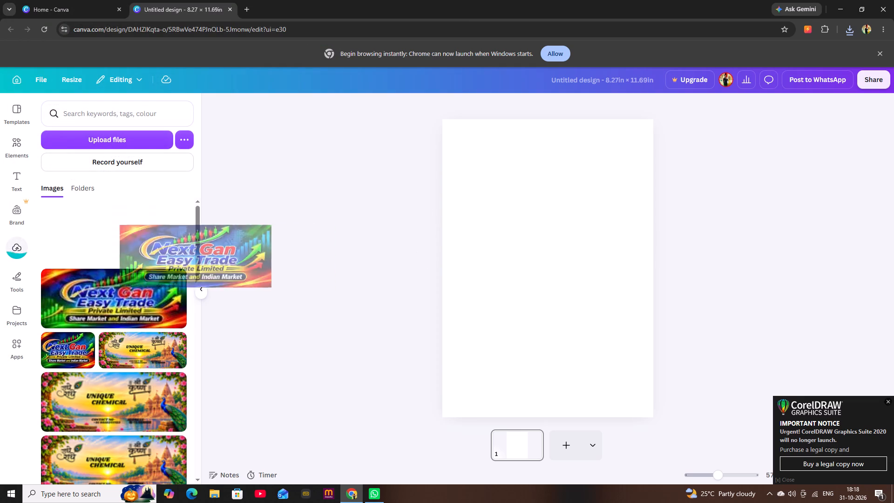
left_click_drag(251, 263, 569, 222)
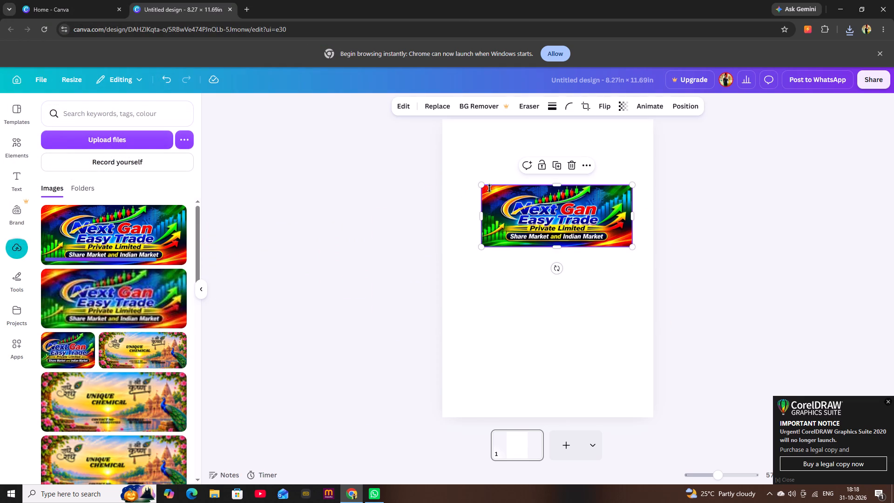
left_click_drag(484, 184, 453, 152)
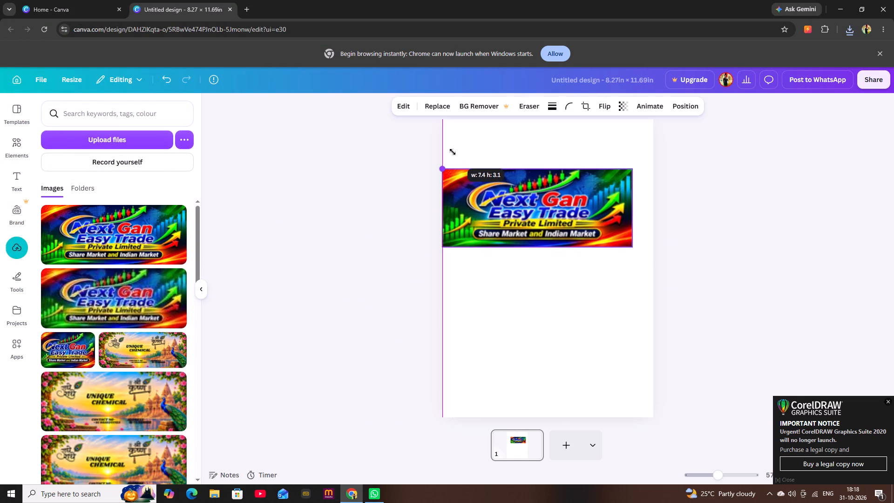
left_click_drag(453, 152, 454, 153)
left_click_drag(634, 170, 634, 169)
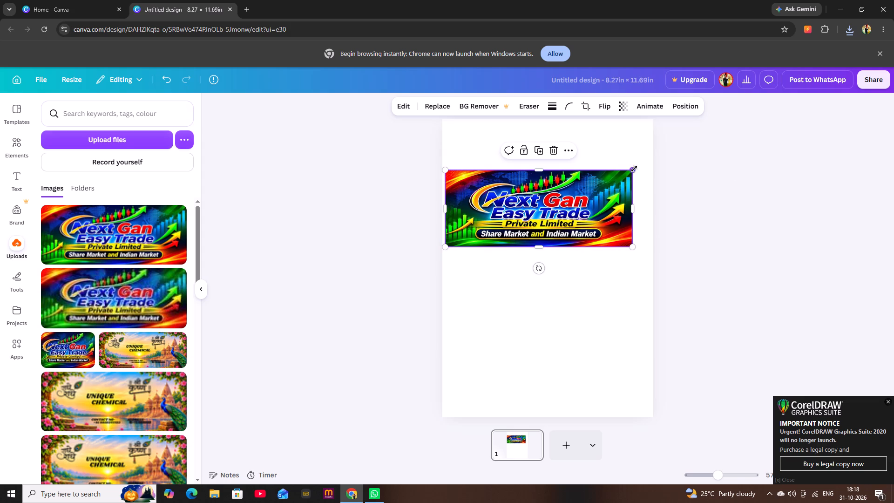
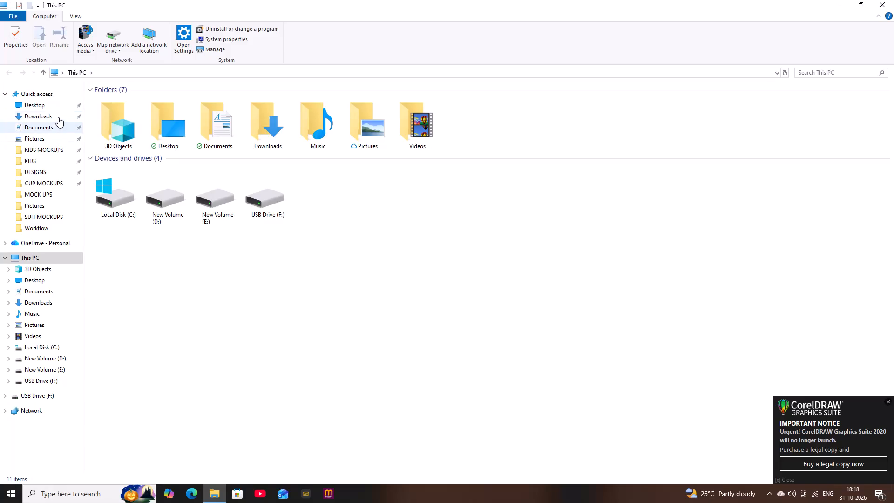
Open an image file near the top of the Downloads folder in the image viewer to check it.
left_click(58, 117)
double_click(190, 144)
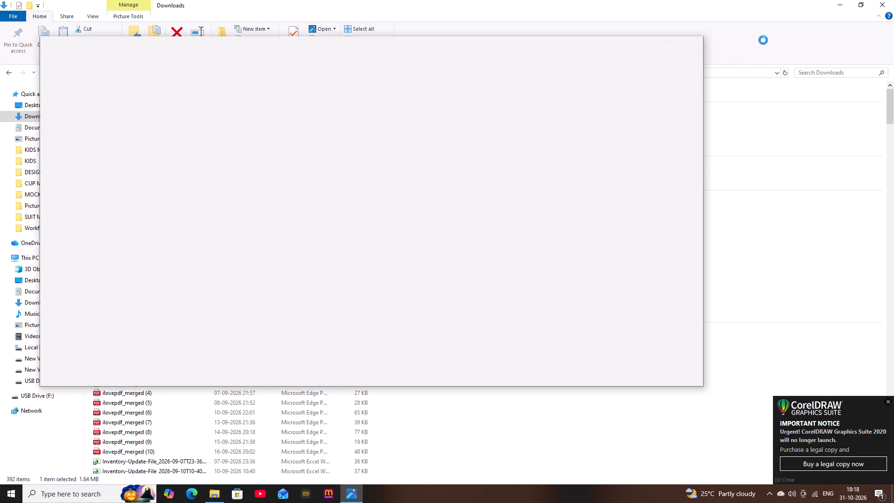
Flip the Untitled Design (4) image horizontally and save it over the original file.
left_click(674, 50)
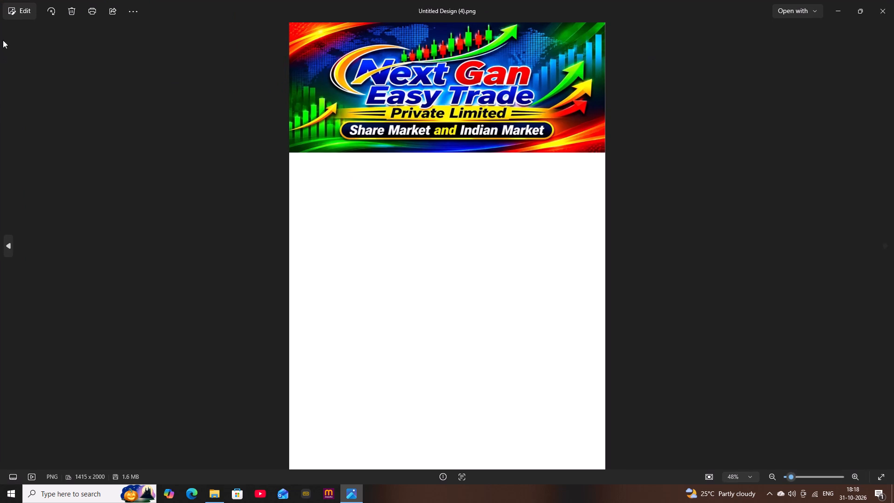
left_click(14, 12)
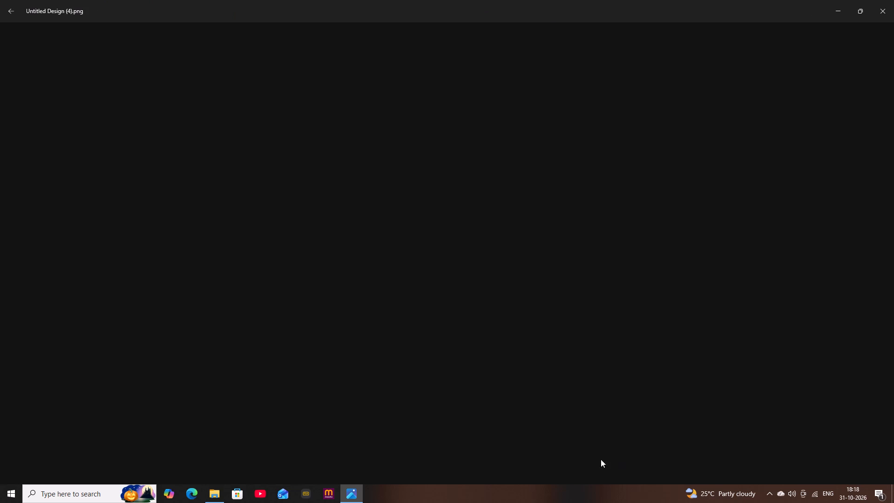
left_click(582, 471)
left_click(820, 35)
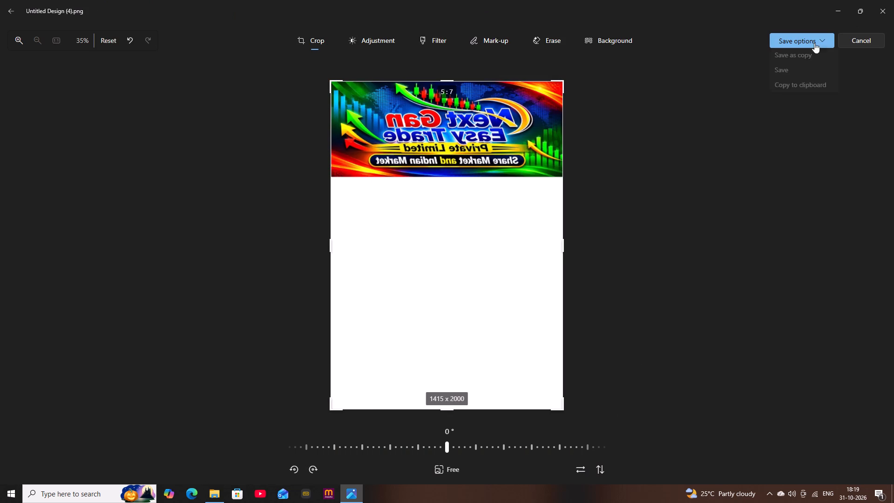
left_click(792, 73)
Print one full-page A4 portrait copy of the mirrored image on the EPSON L130 Series with Epson Matte paper, and close the image.
left_click(95, 15)
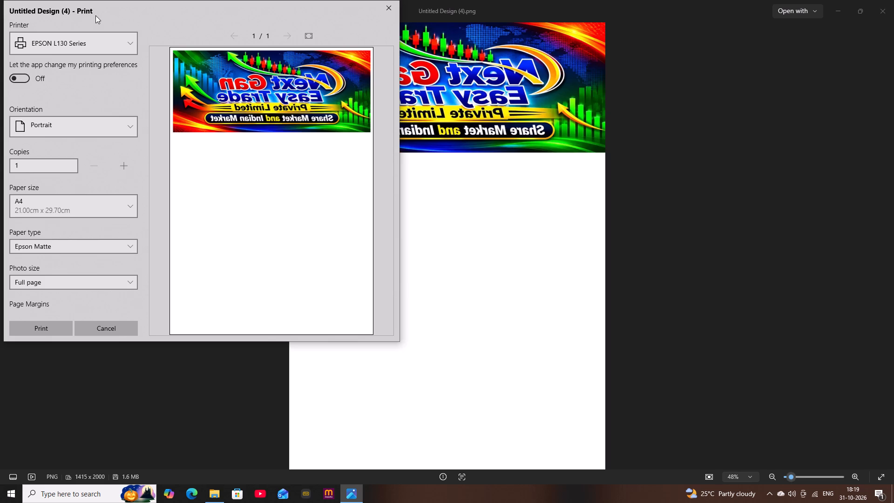
left_click(49, 327)
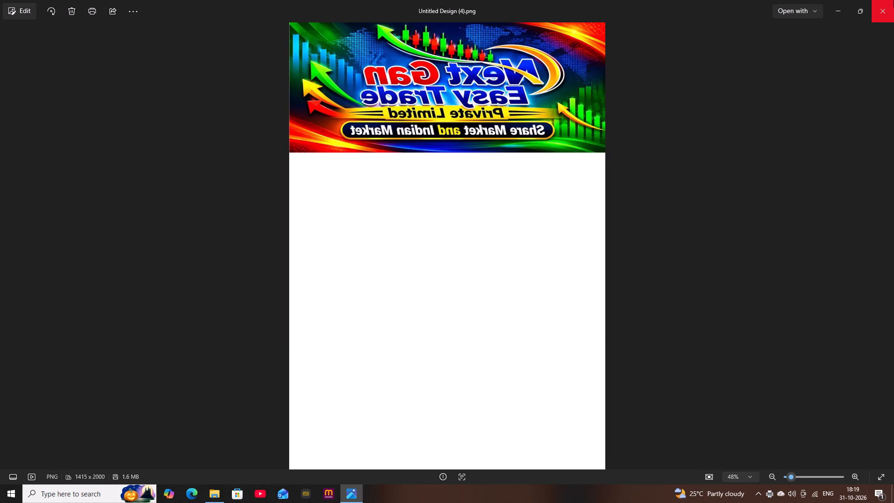
left_click(893, 0)
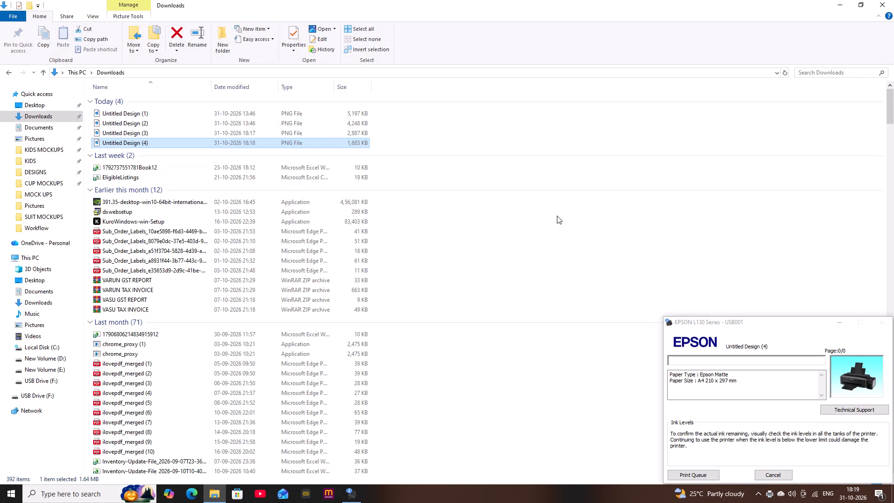